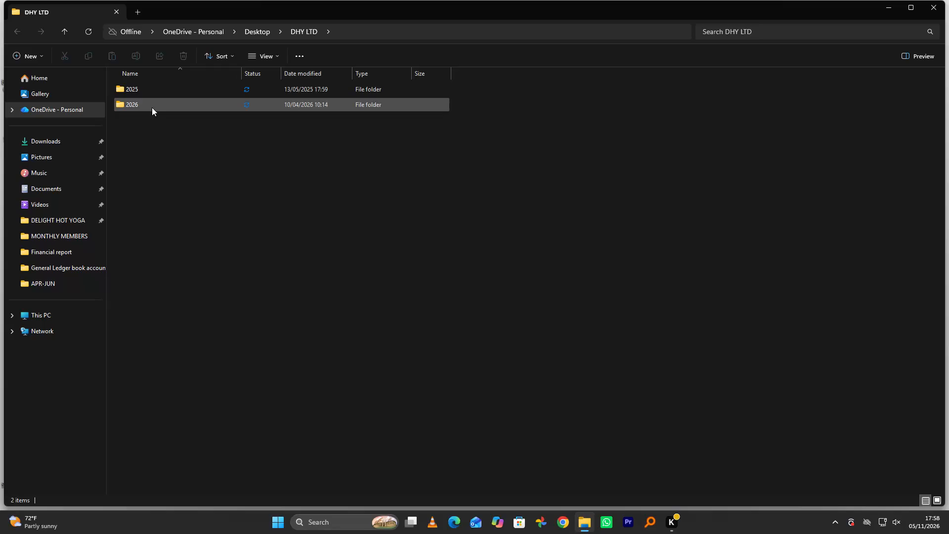
Look through the FINANCIAL REPORTS folder inside the 2026 folder and return to the 2026 folder.
double_click(152, 107)
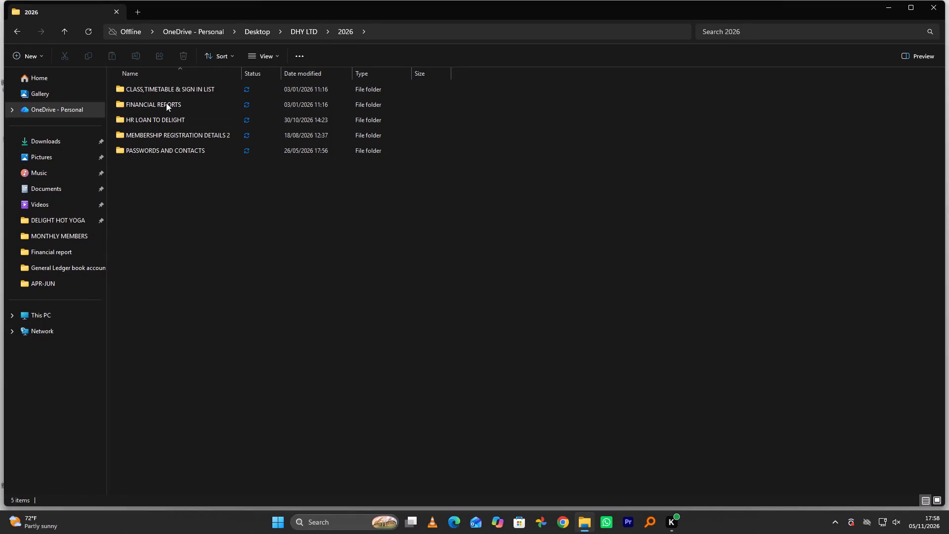
double_click(166, 102)
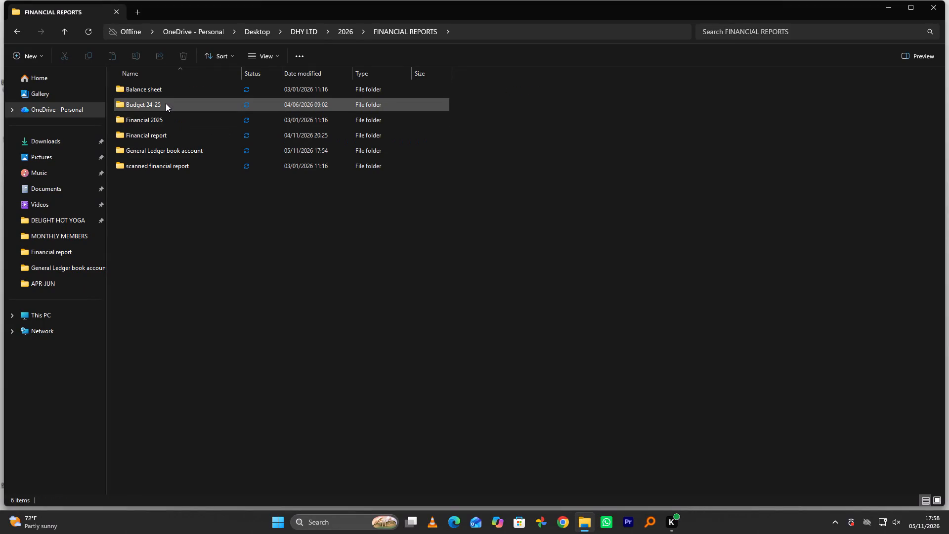
left_click(163, 152)
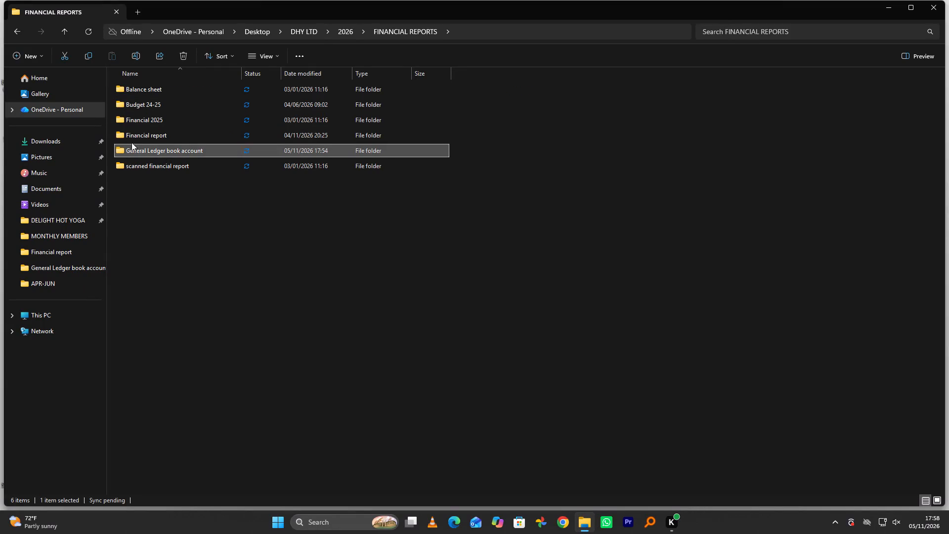
left_click(20, 33)
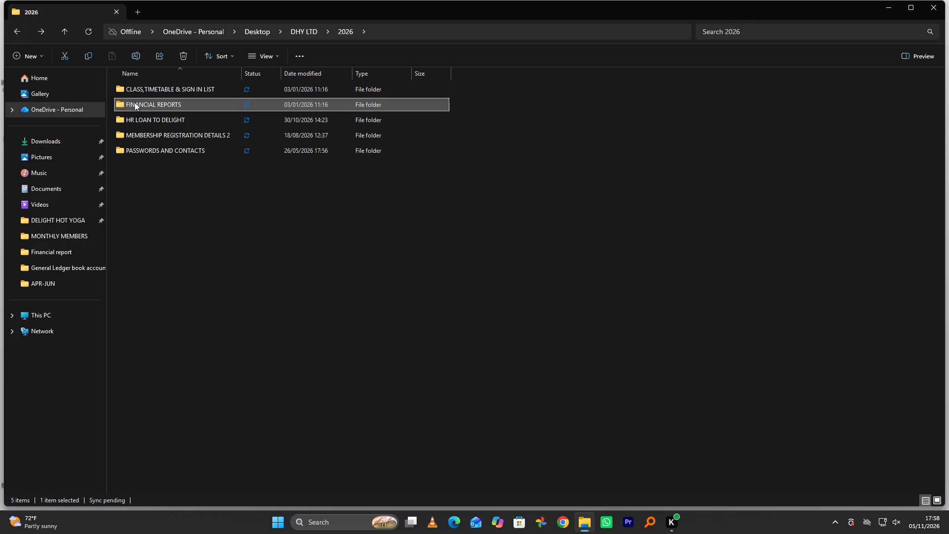
View the PAYMENT REPORTS workbook from the HR LOAN TO DELIGHT folder in Excel and close it.
double_click(181, 118)
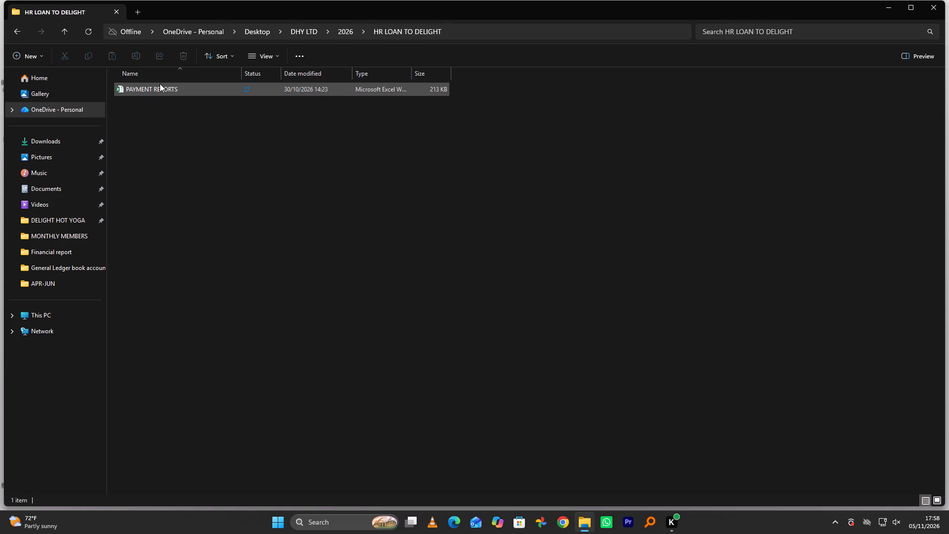
double_click(160, 85)
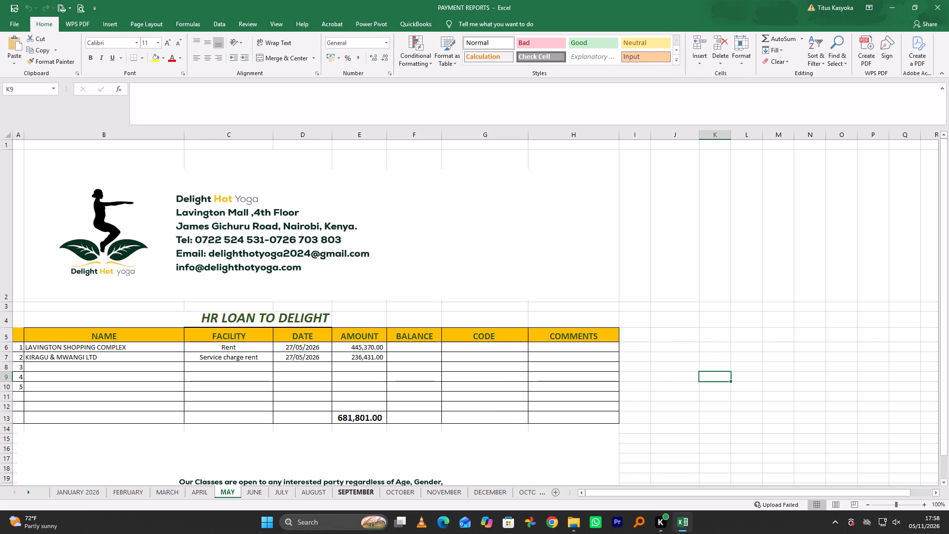
left_click(939, 6)
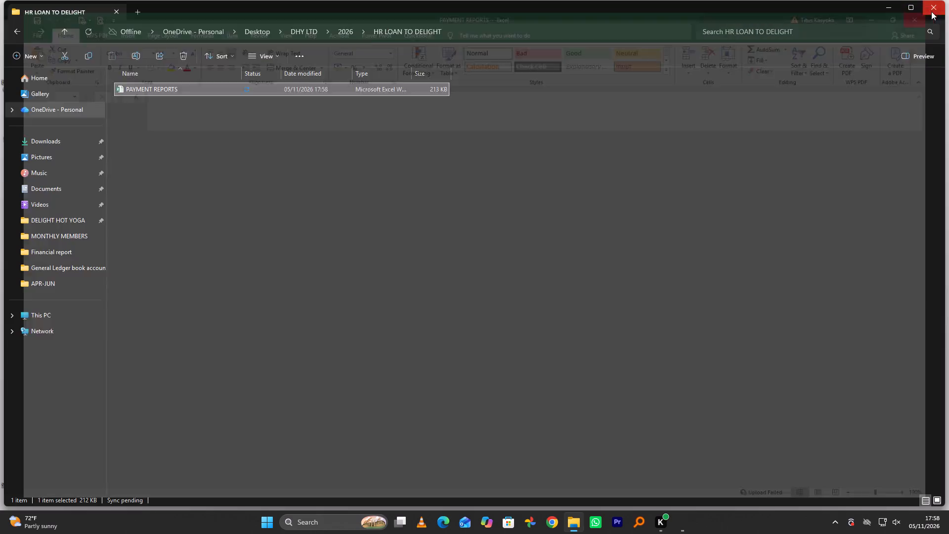
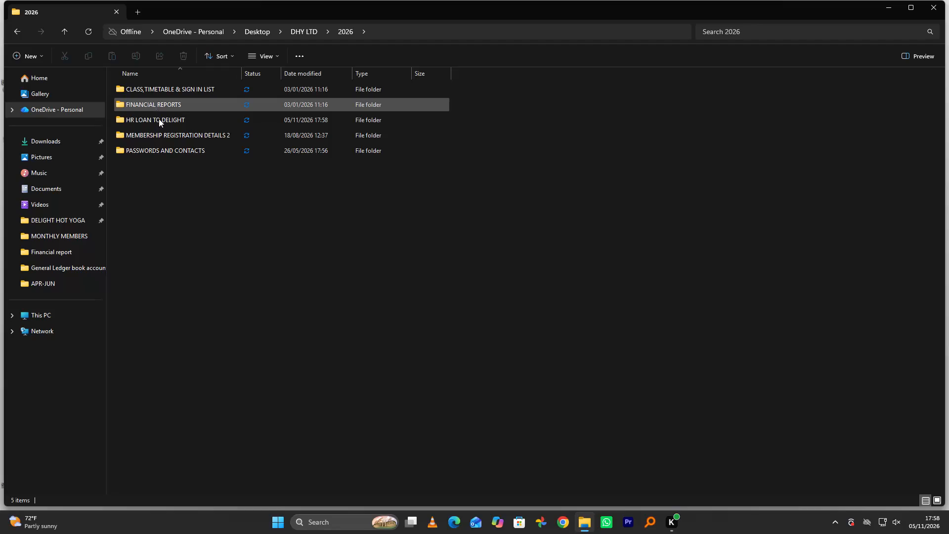
Reopen the PAYMENT REPORTS workbook from the HR LOAN TO DELIGHT folder, check its JUNE and JULY sheets, and close it.
double_click(159, 118)
double_click(163, 86)
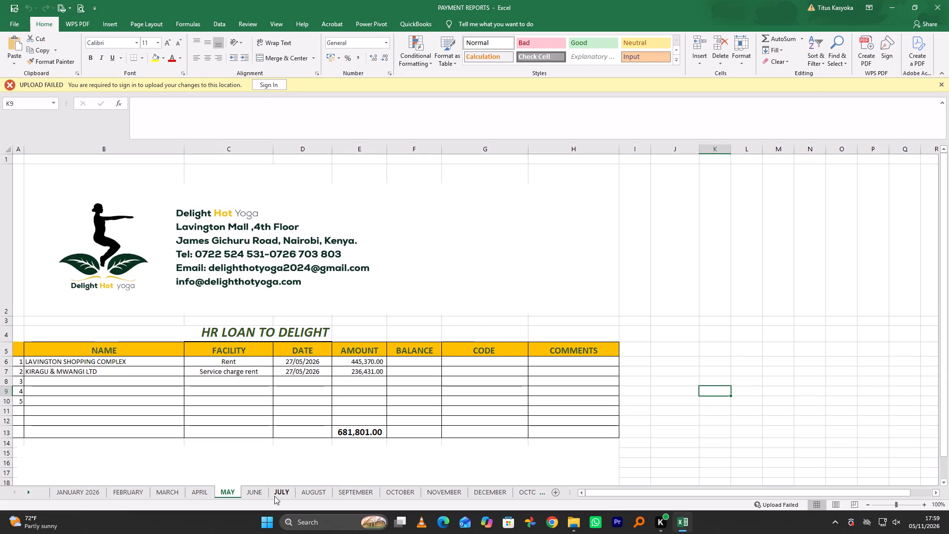
left_click(259, 494)
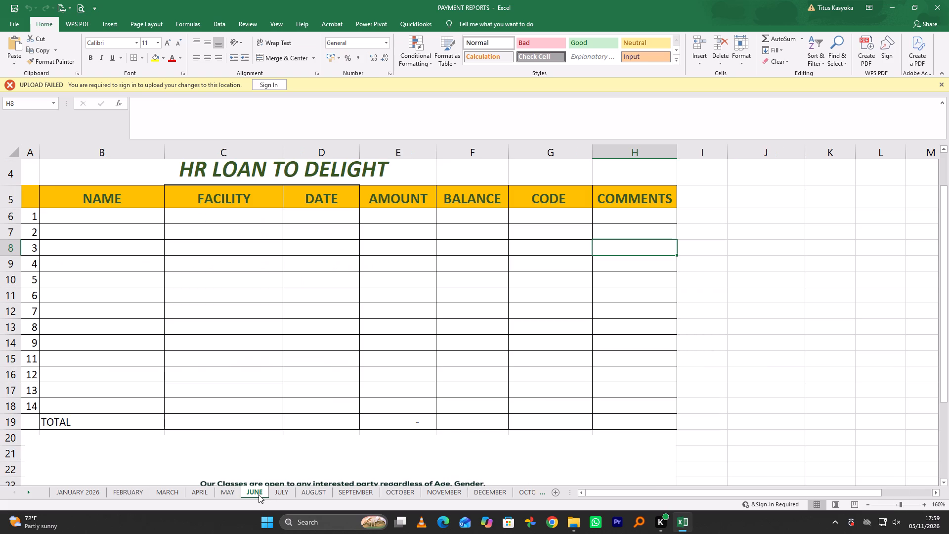
left_click(277, 494)
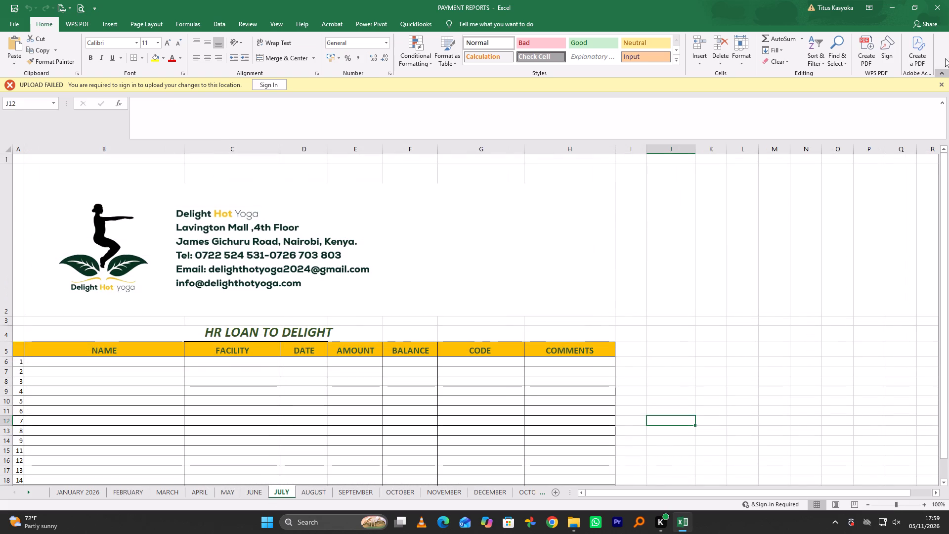
left_click(938, 7)
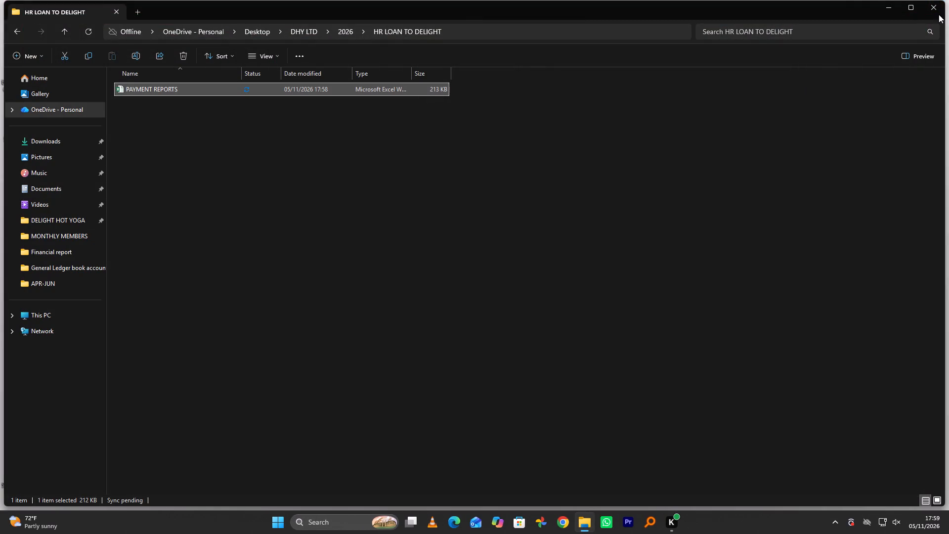
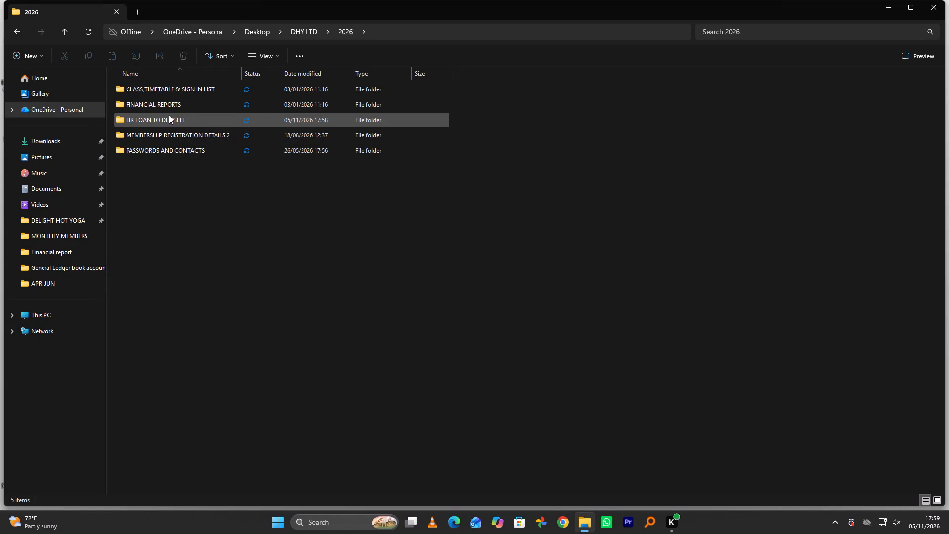
Look through the Customer Payment receipt folder under FINANCIAL REPORTS, Financial 2025, and return to the FINANCIAL REPORTS folder.
double_click(169, 105)
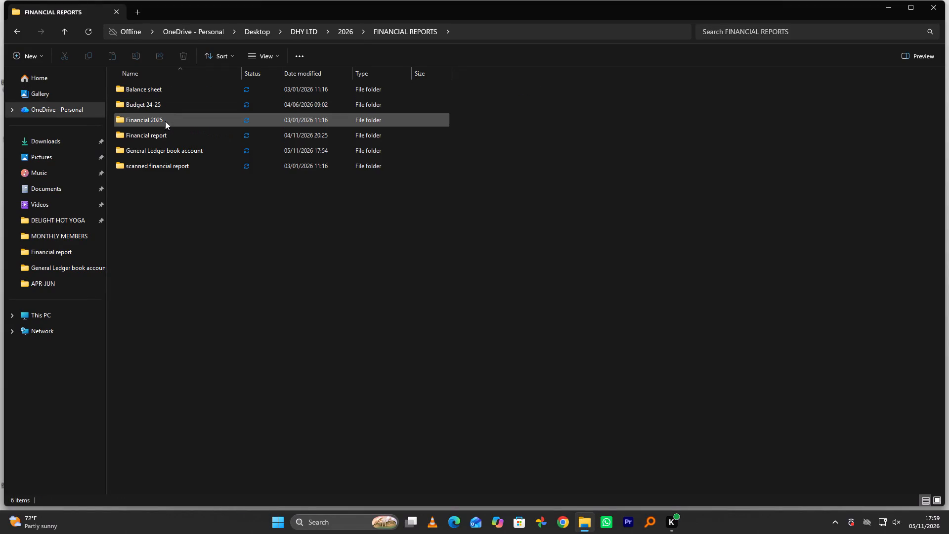
double_click(169, 120)
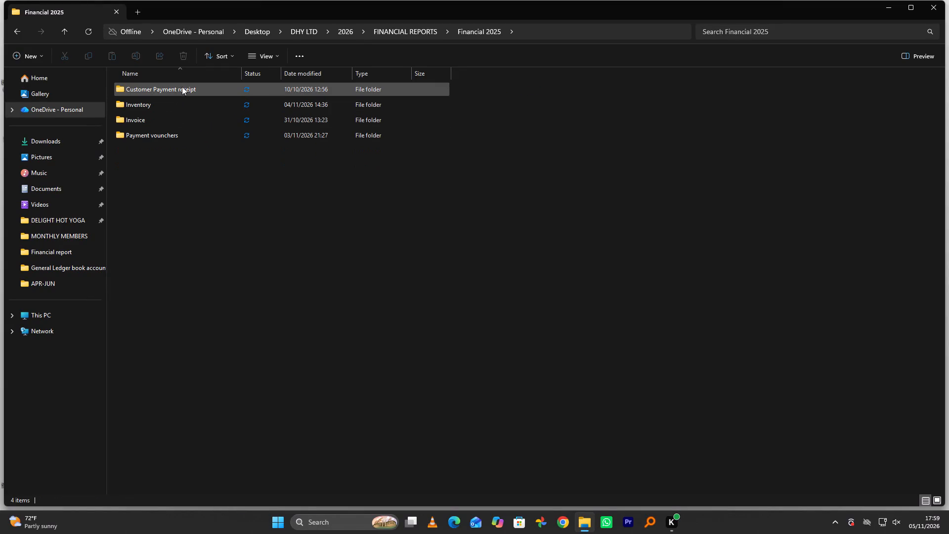
double_click(182, 87)
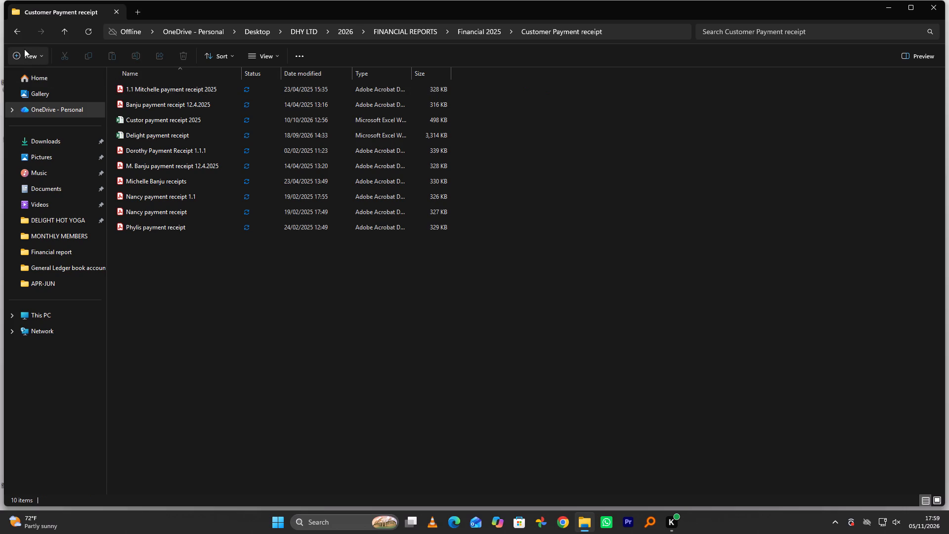
left_click(19, 33)
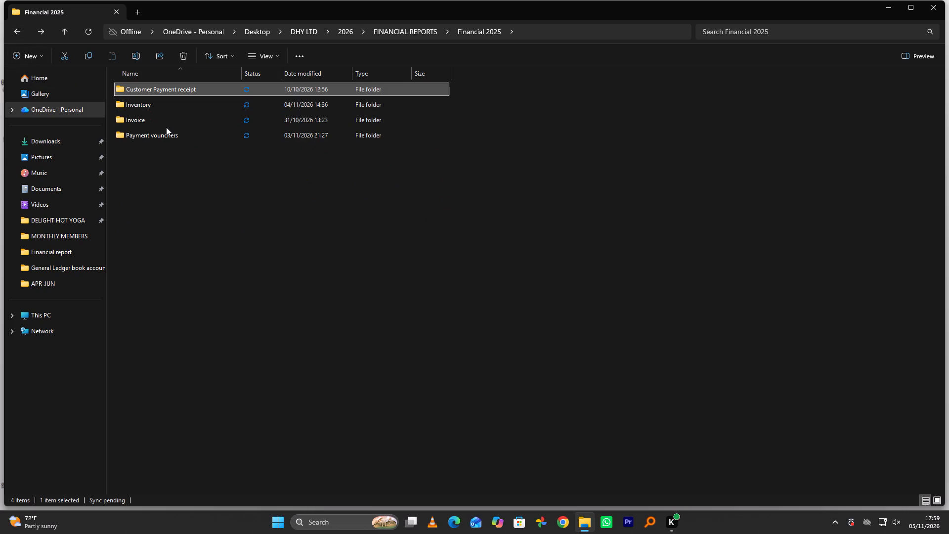
left_click(19, 33)
Open the Cash payments workbook from the Financial report folder and go to its October 2026 sheet.
double_click(152, 136)
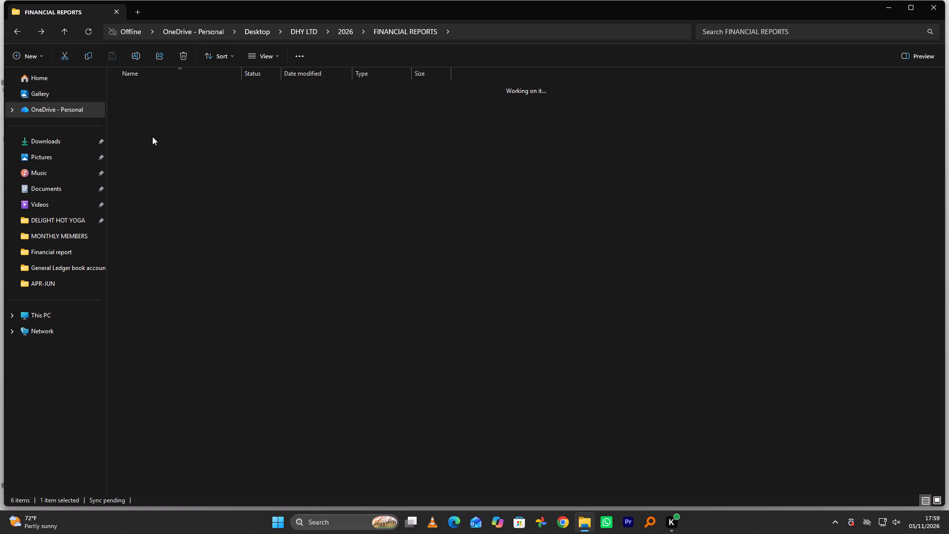
double_click(185, 89)
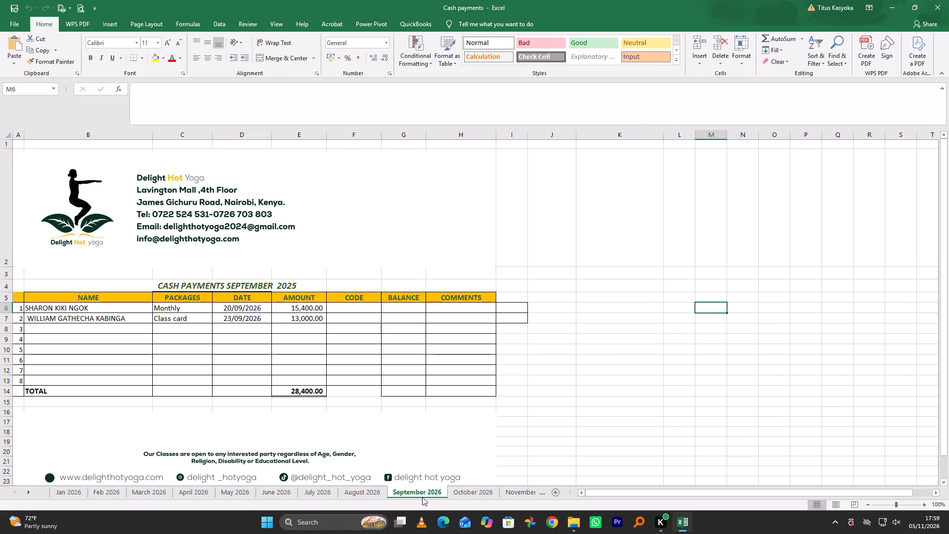
left_click(472, 494)
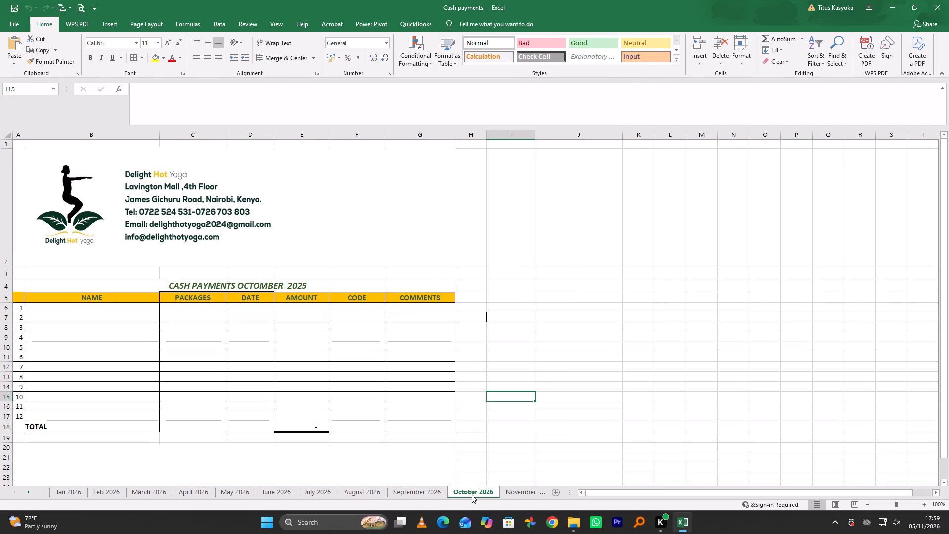
Enter the client's name and the package Drop in on the first row of the October cash payments table.
double_click(78, 309)
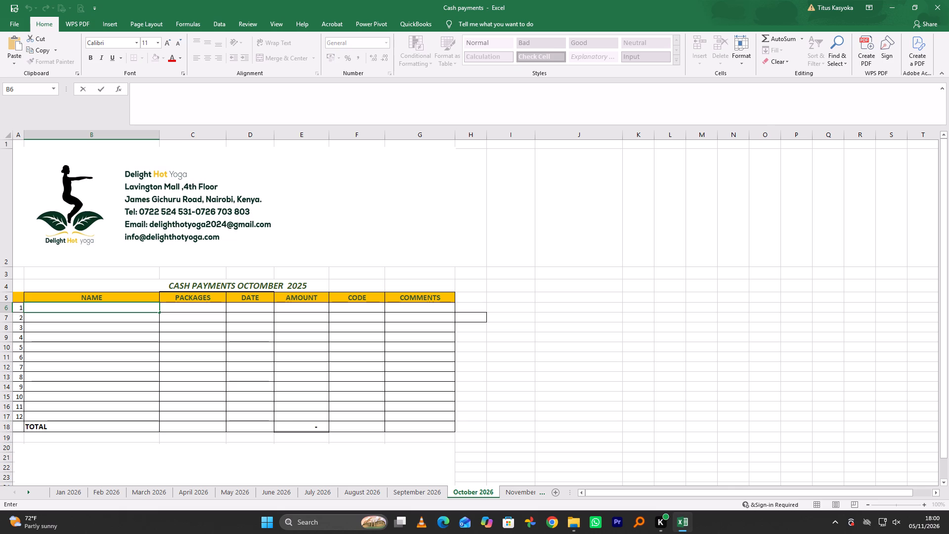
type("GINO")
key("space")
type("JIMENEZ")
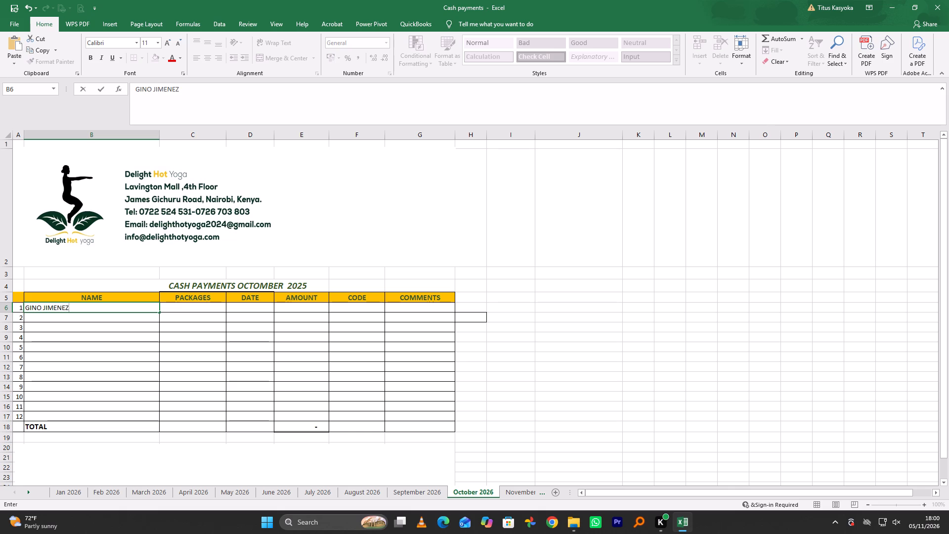
left_click(198, 309)
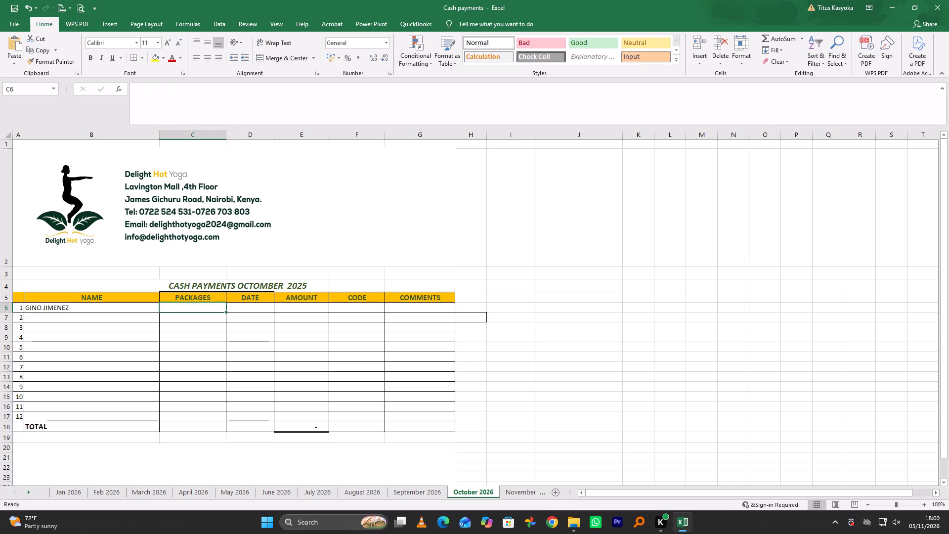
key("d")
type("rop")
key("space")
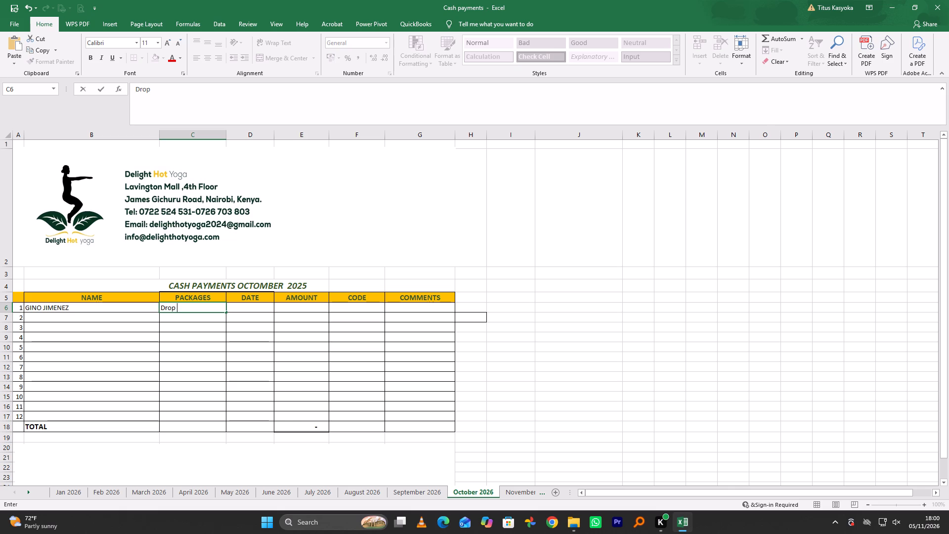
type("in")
Fill in the date 06/10/2026 and the amount 2500 for the first October cash payment.
left_click(243, 306)
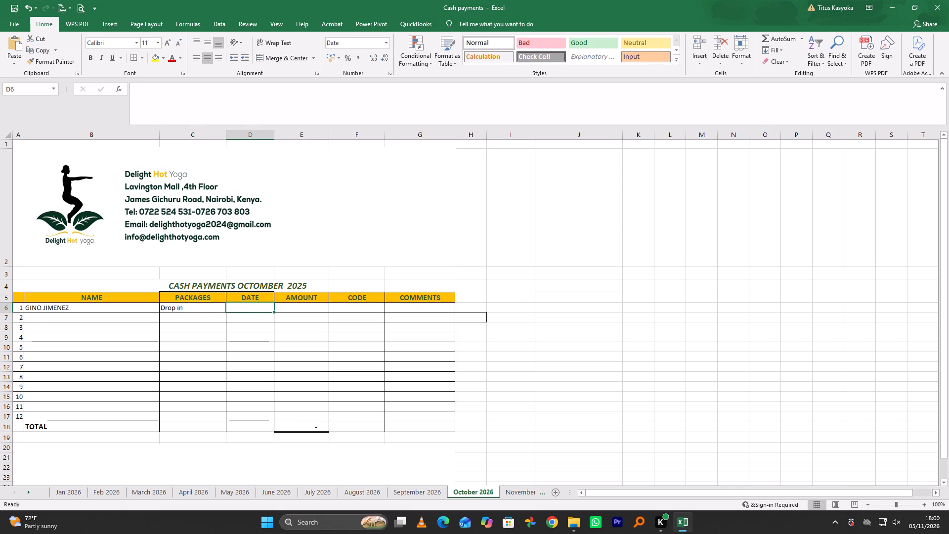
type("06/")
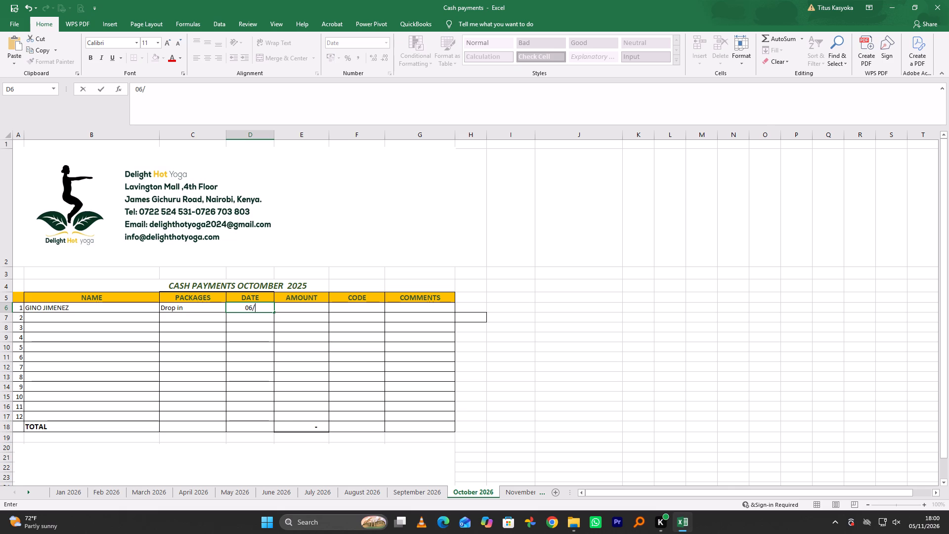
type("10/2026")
left_click(307, 311)
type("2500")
left_click(296, 336)
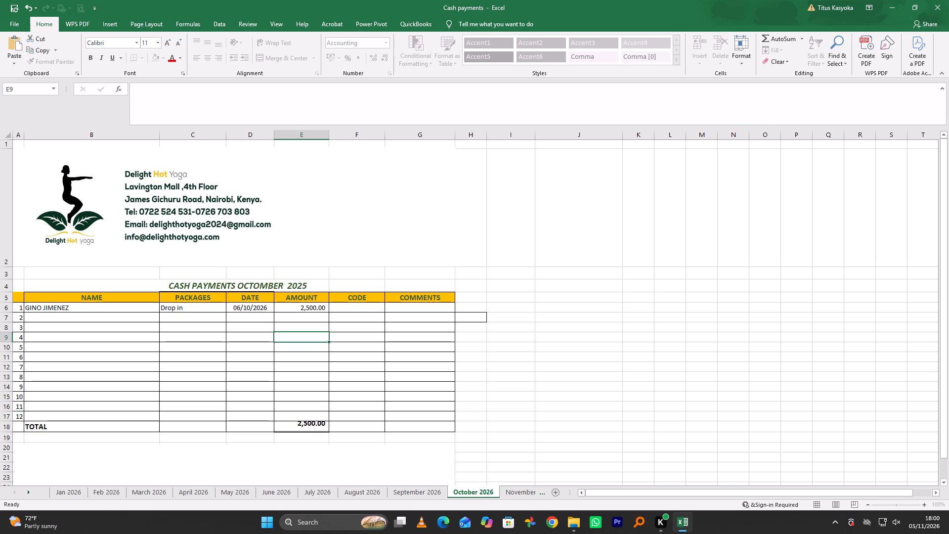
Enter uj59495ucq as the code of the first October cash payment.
double_click(361, 309)
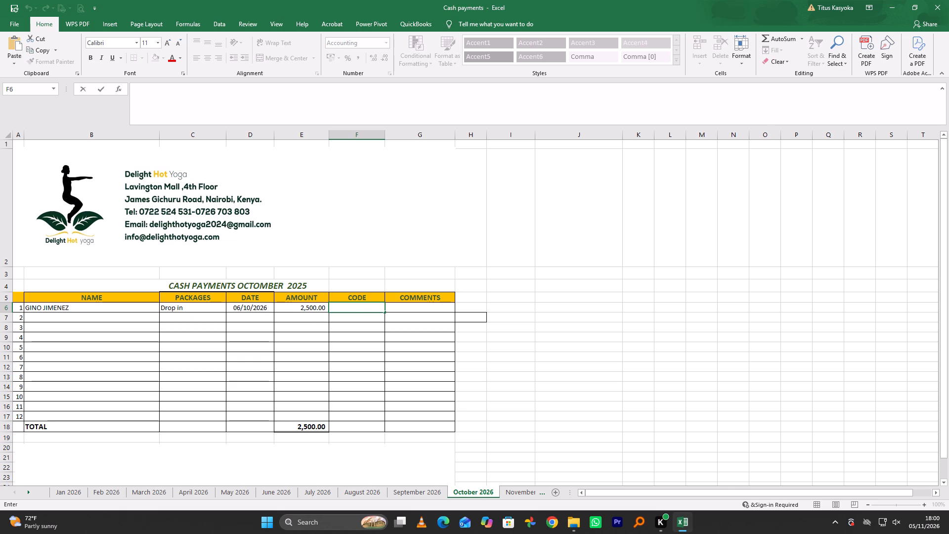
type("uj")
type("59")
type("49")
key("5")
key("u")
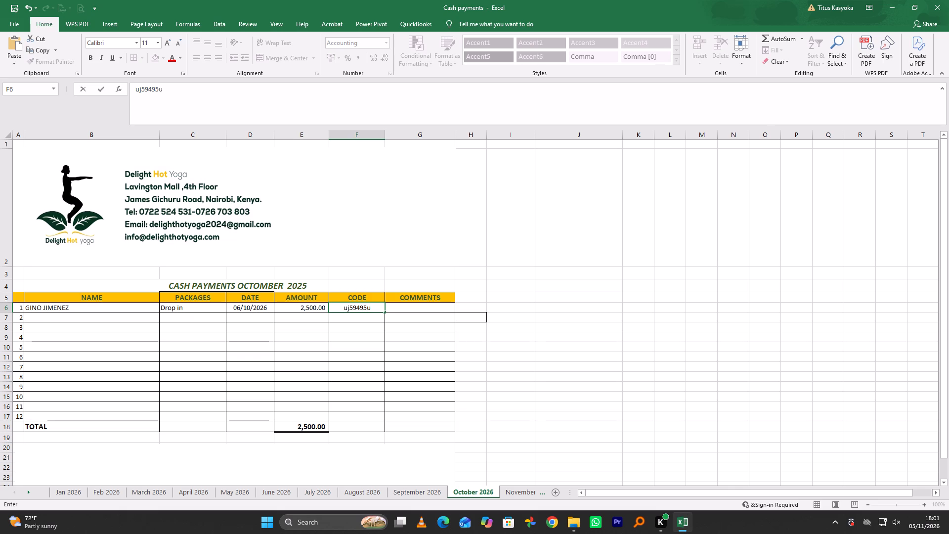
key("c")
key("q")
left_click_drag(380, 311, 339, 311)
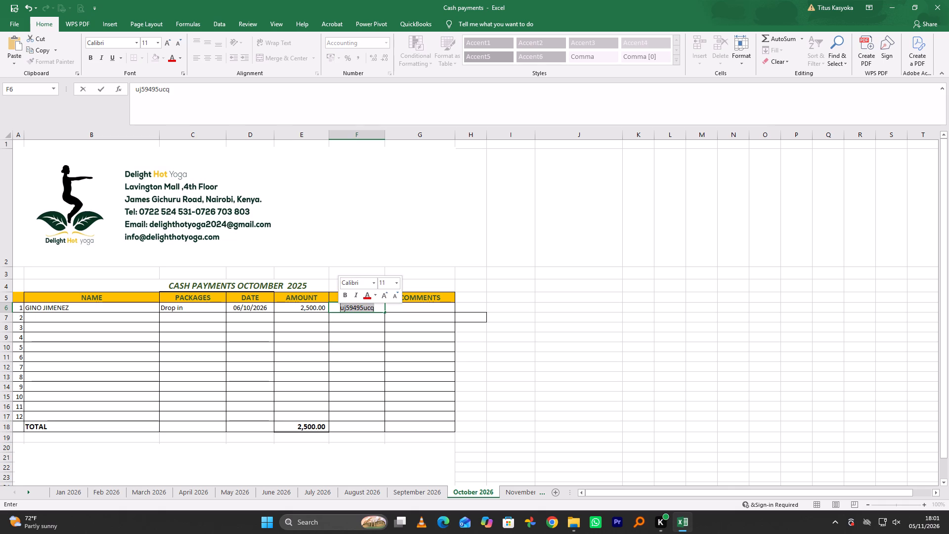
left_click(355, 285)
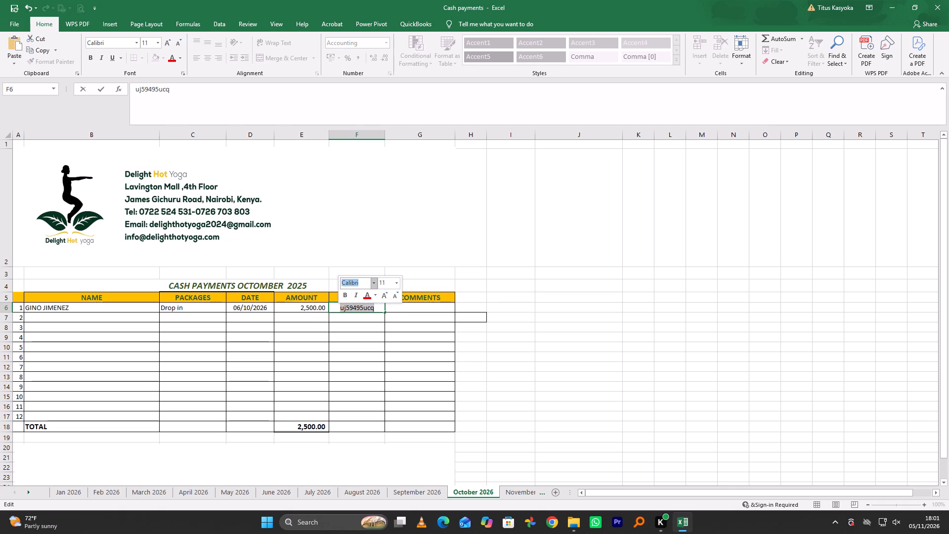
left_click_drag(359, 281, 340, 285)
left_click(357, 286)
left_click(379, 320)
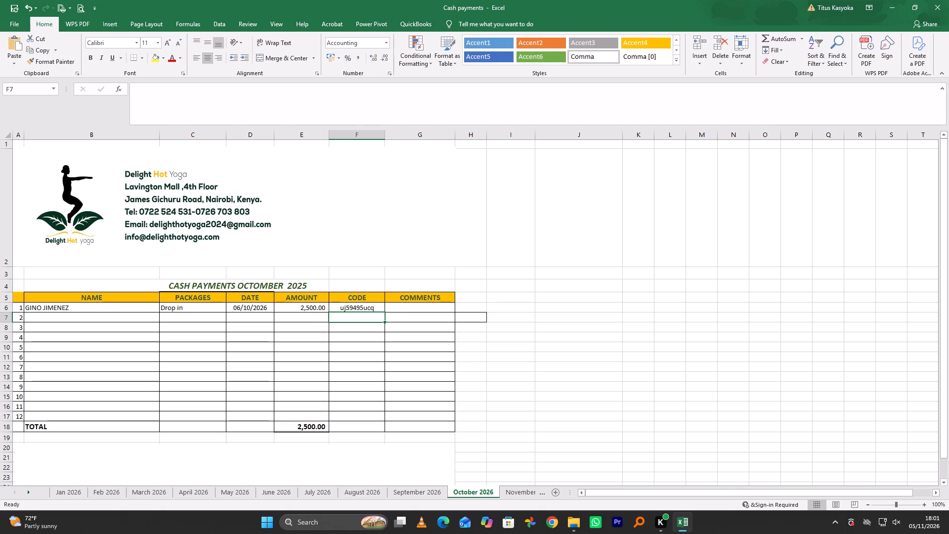
Copy the first payment's code text into the COMMENTS cell of the same row.
double_click(378, 308)
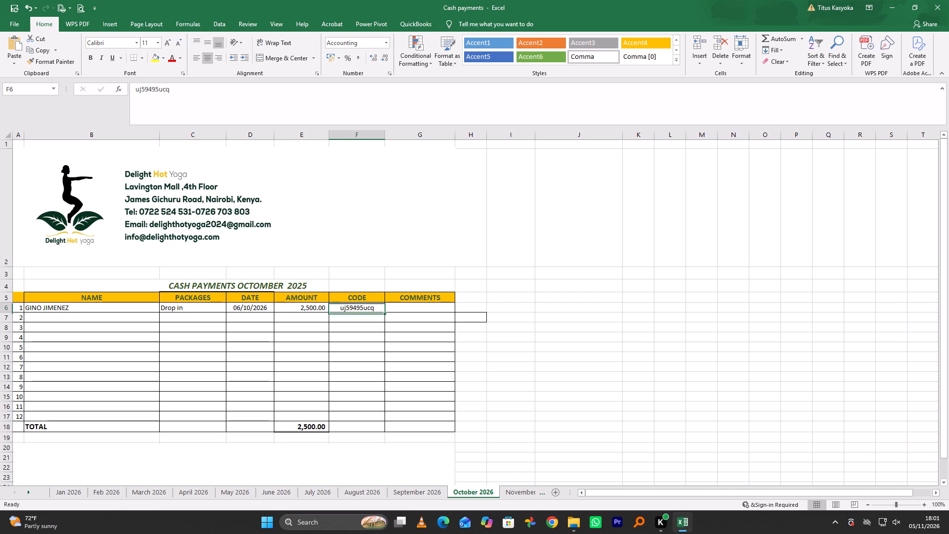
left_click_drag(378, 308, 336, 306)
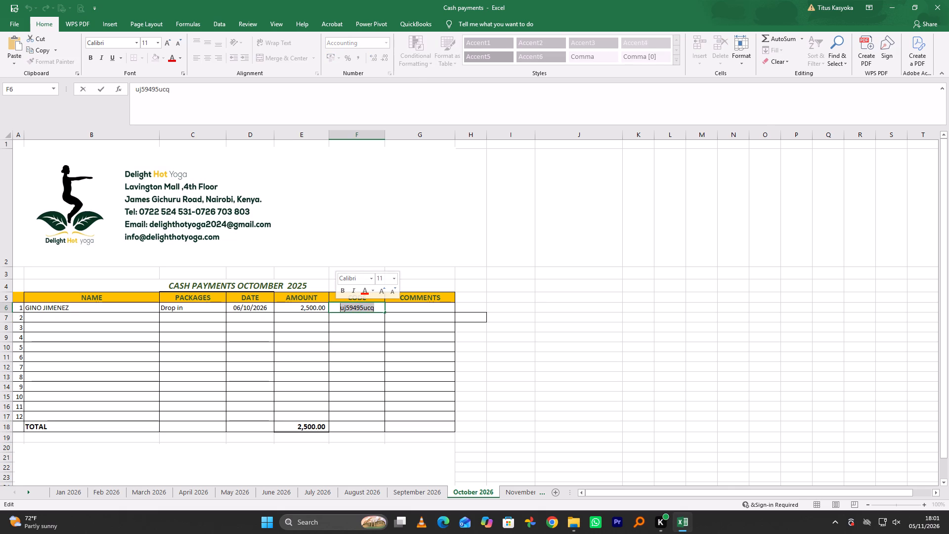
key("ctrl+c")
left_click(417, 305)
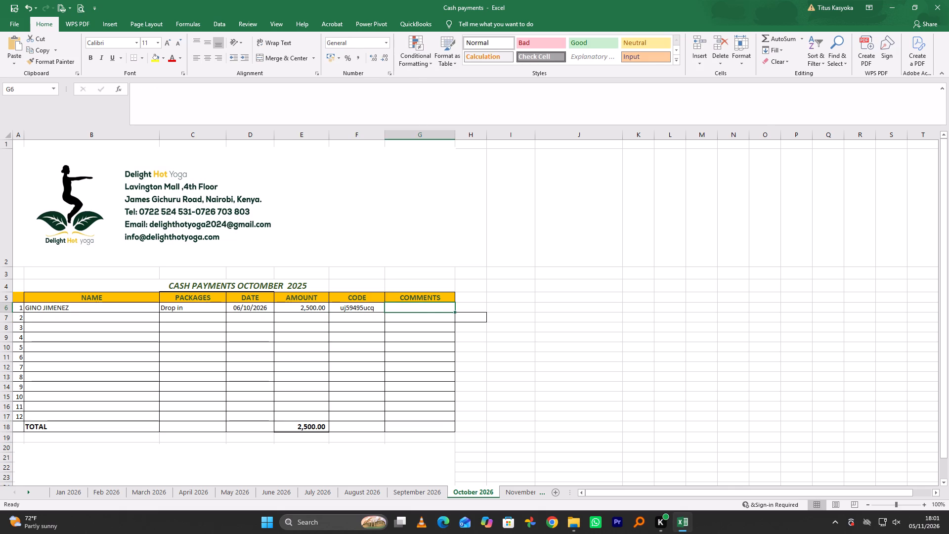
key("ctrl+v")
left_click(367, 307)
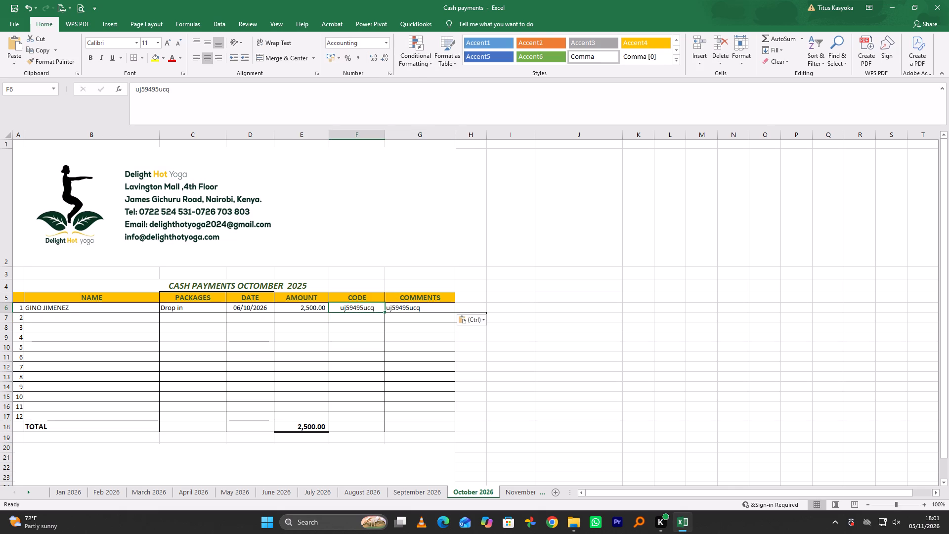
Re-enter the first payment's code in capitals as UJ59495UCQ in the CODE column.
key("BackSpace")
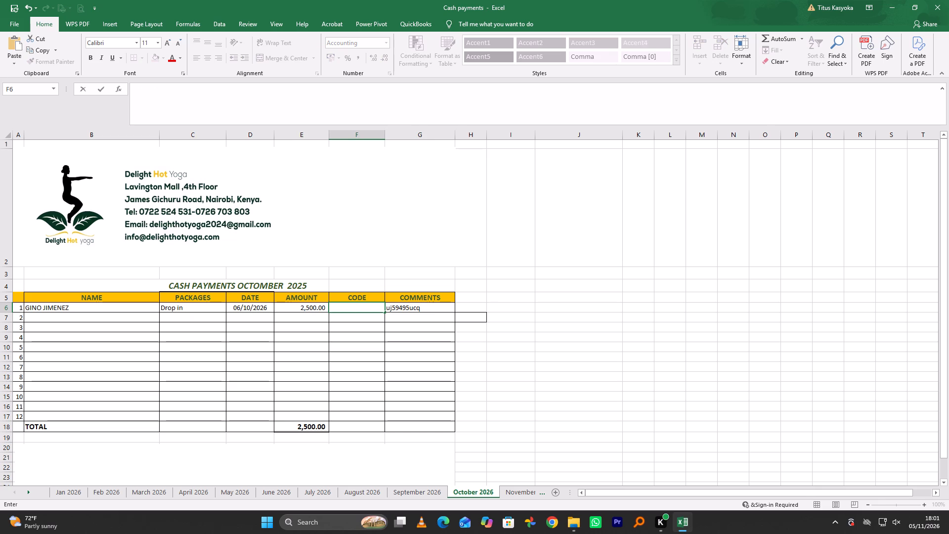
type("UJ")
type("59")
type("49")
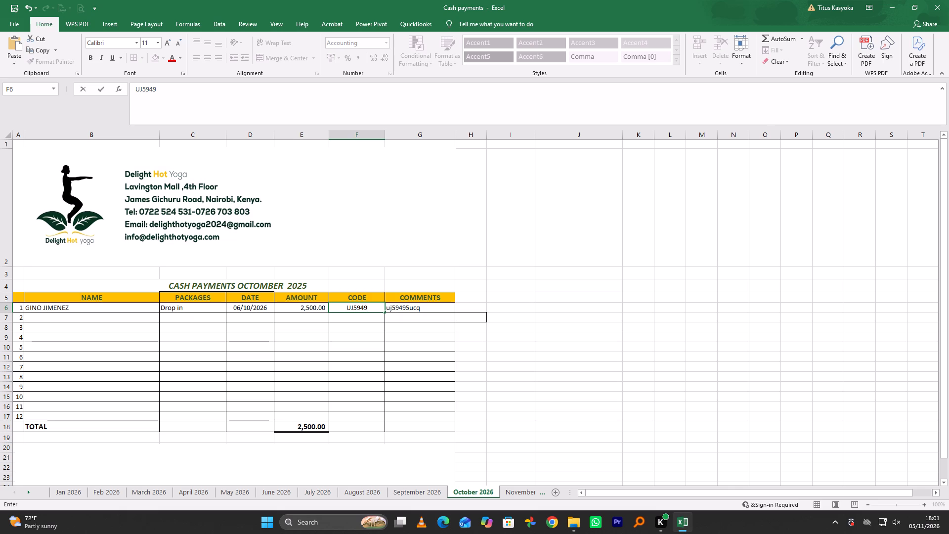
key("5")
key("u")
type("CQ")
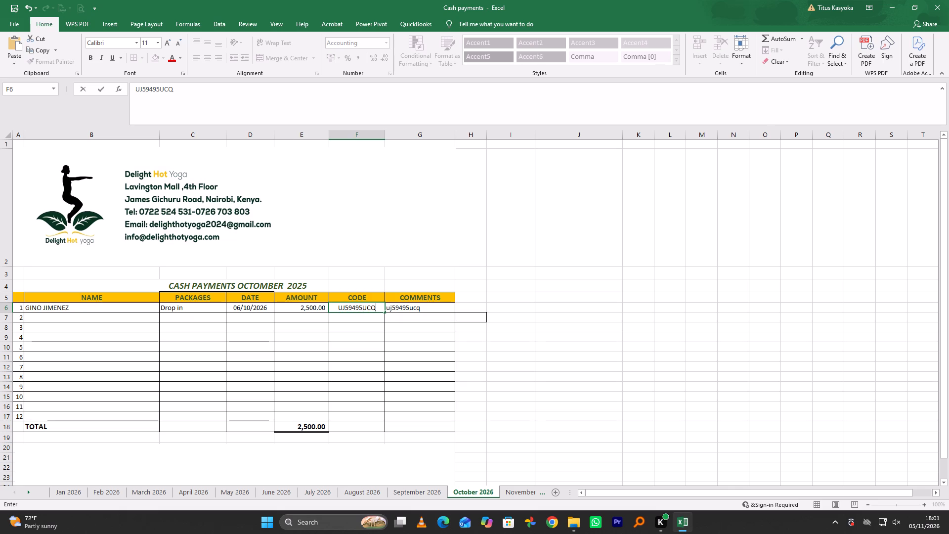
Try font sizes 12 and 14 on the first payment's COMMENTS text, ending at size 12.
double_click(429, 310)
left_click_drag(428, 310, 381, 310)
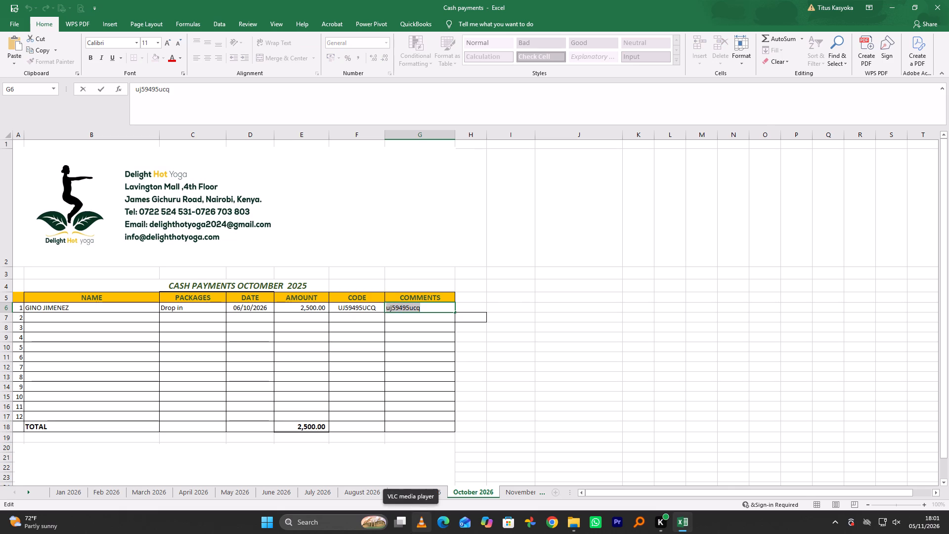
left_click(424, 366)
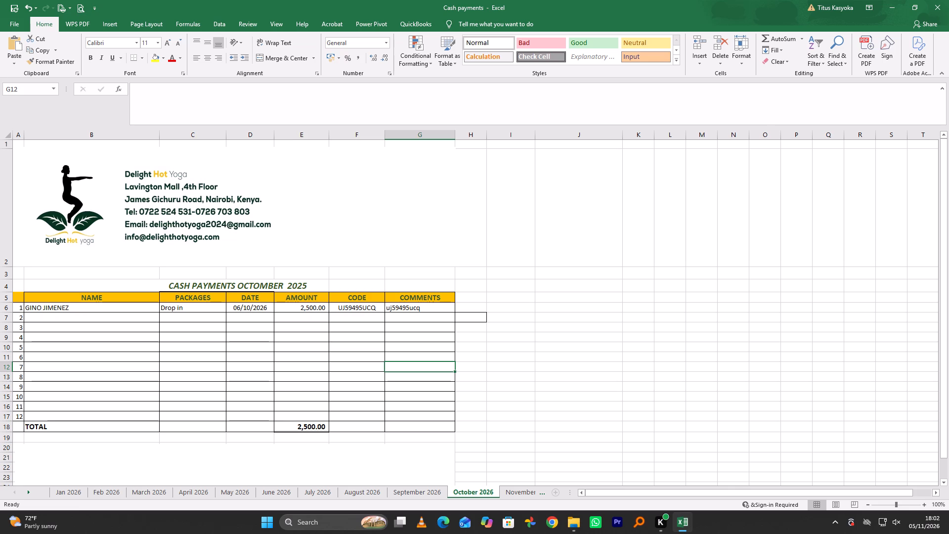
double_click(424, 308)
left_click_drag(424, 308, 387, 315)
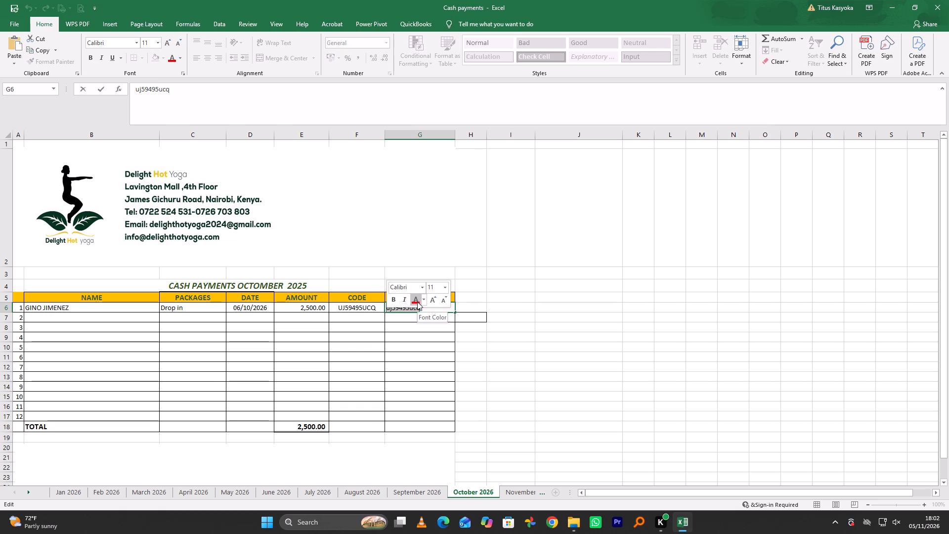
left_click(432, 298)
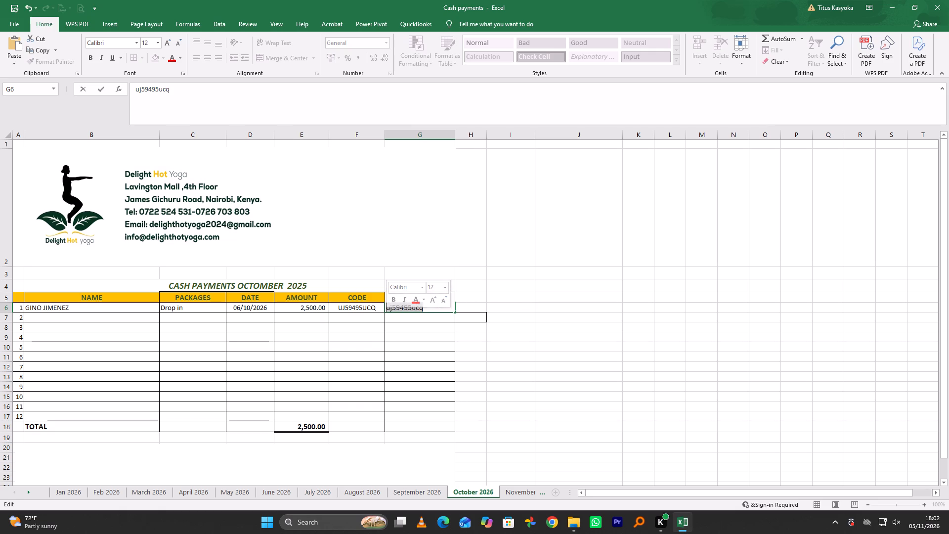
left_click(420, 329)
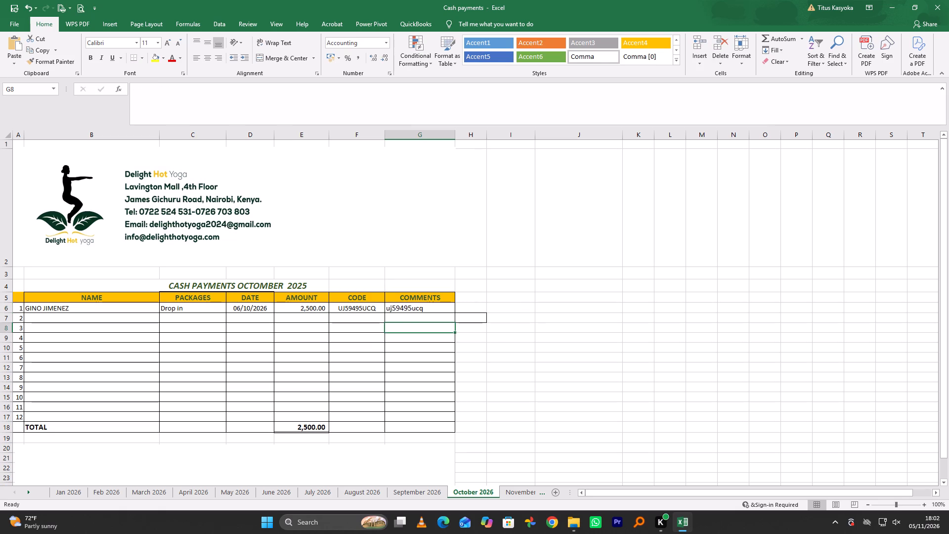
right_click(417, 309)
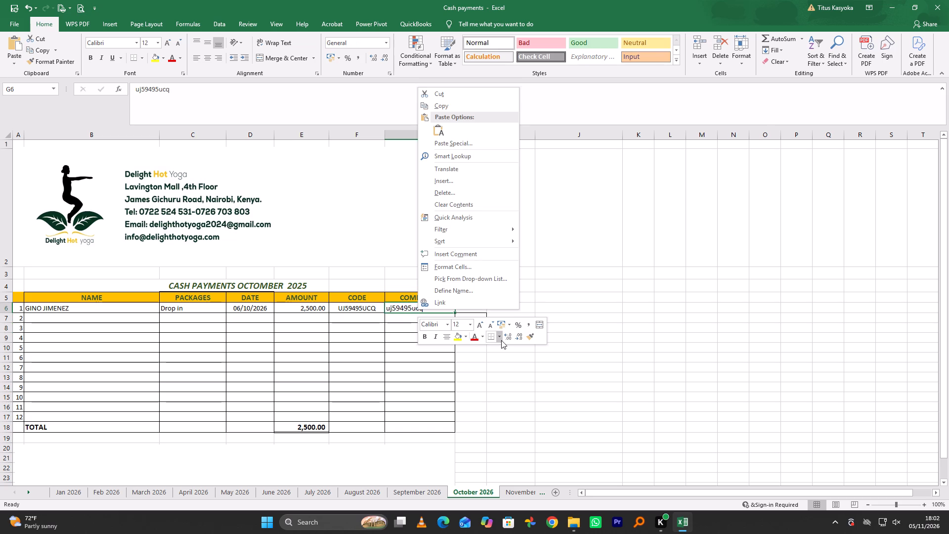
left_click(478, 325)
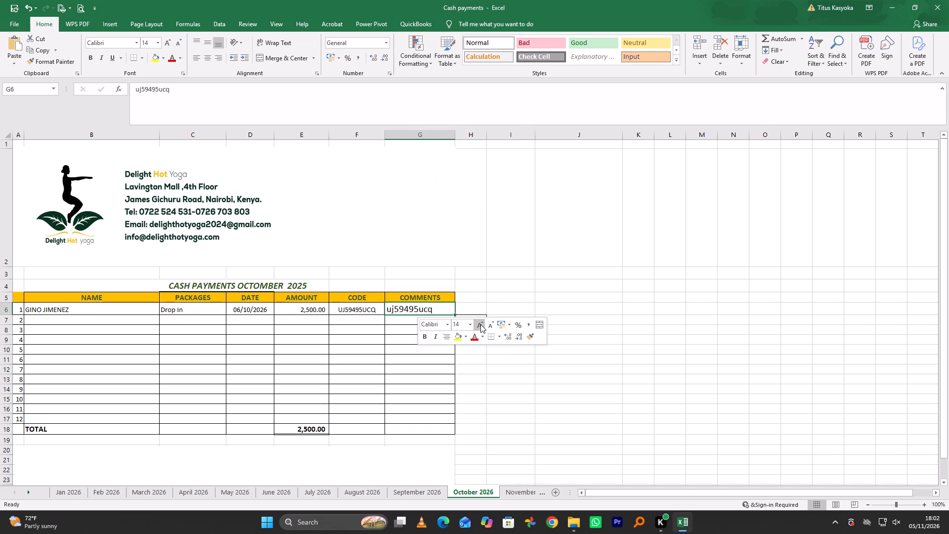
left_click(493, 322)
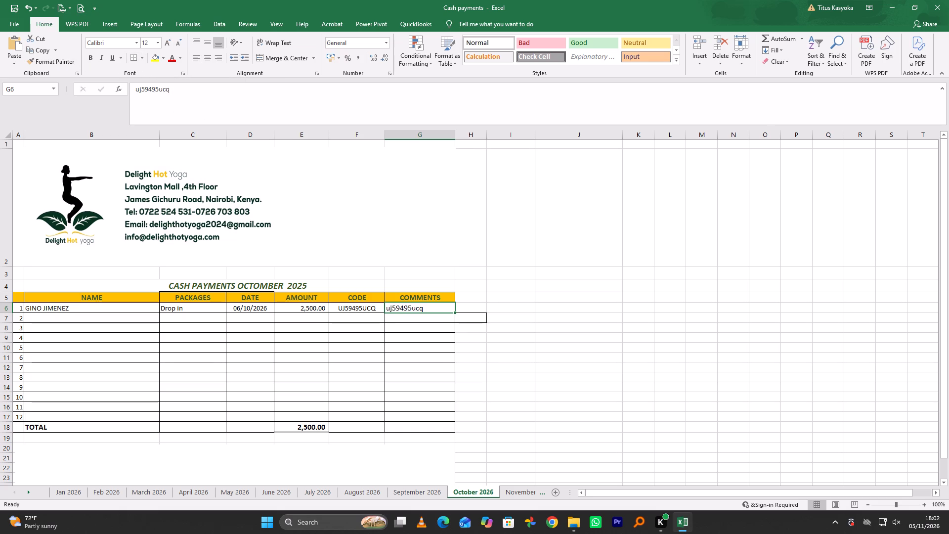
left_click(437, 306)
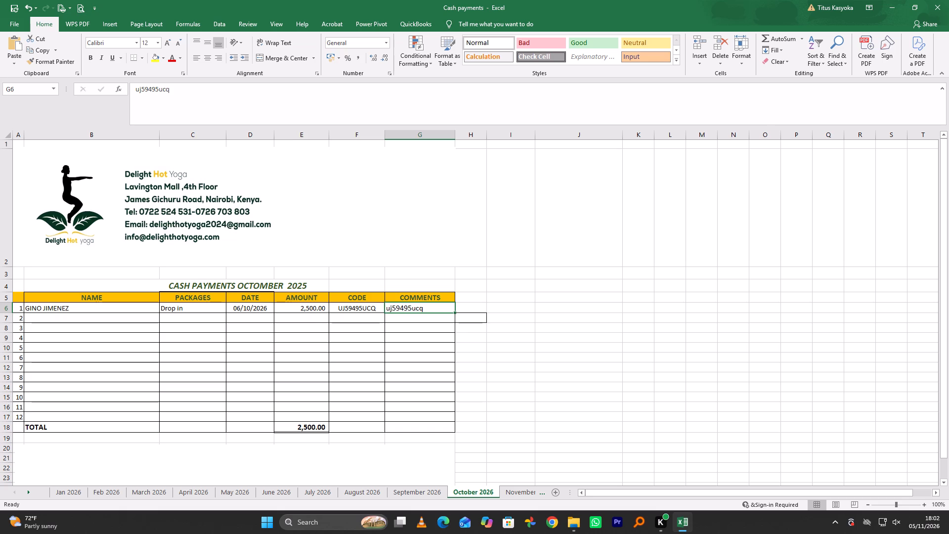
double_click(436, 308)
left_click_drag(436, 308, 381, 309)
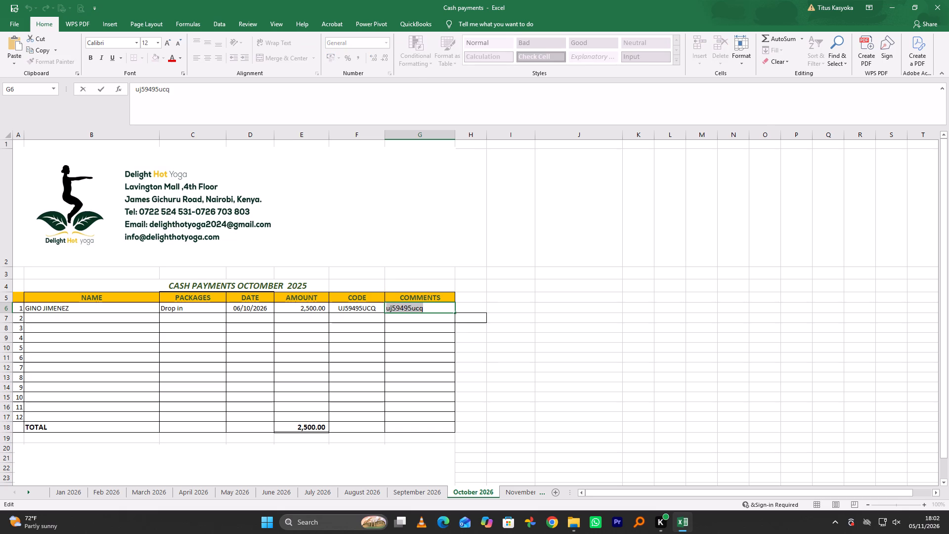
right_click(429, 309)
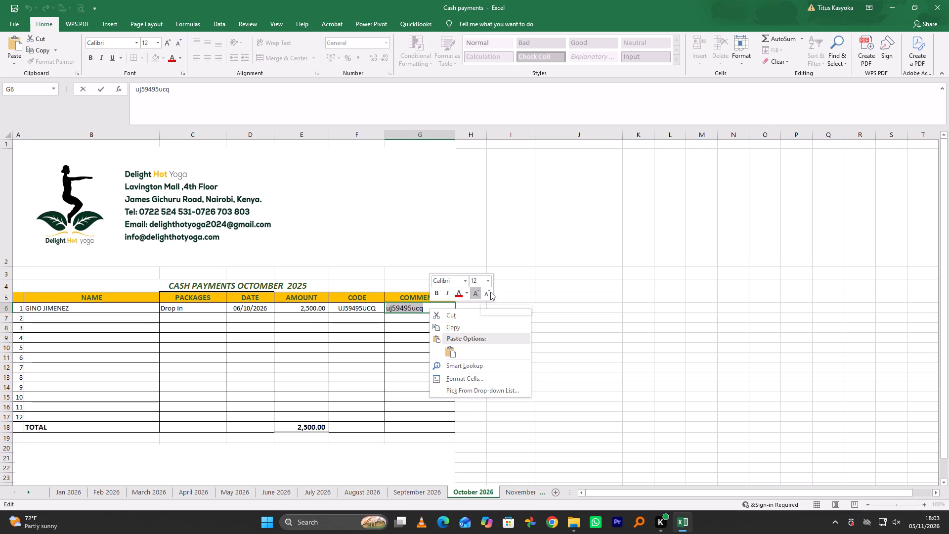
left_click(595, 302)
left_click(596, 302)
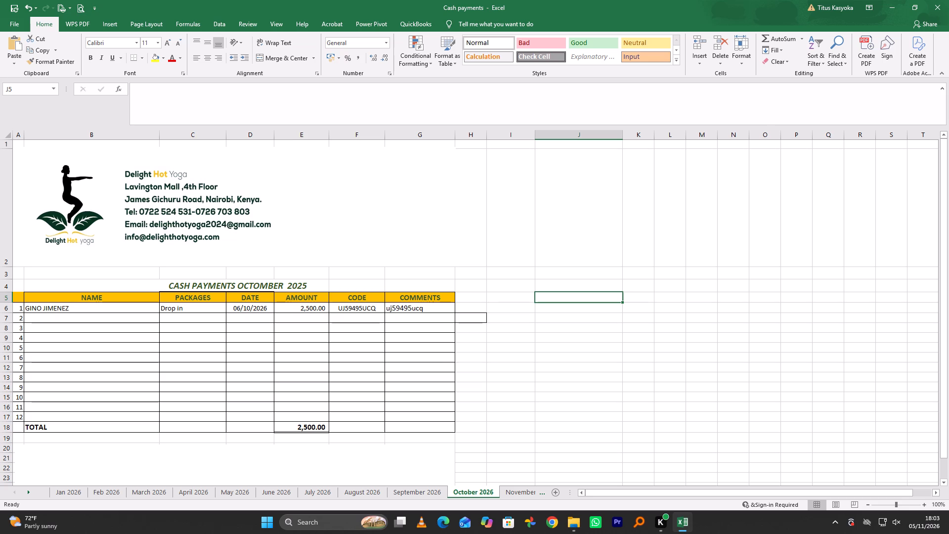
Delete the duplicated code text from the first payment's COMMENTS cell.
left_click(396, 307)
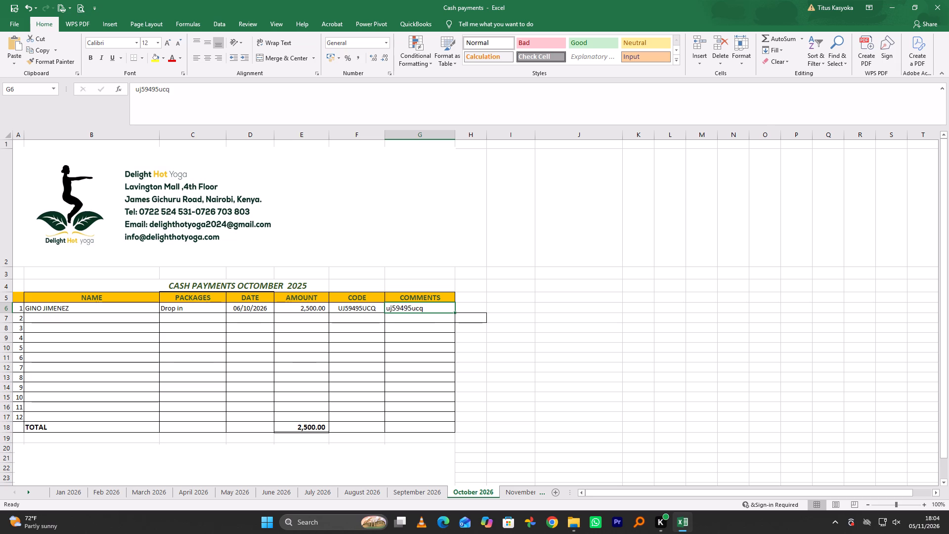
left_click(412, 307)
double_click(425, 309)
left_click_drag(426, 309, 370, 316)
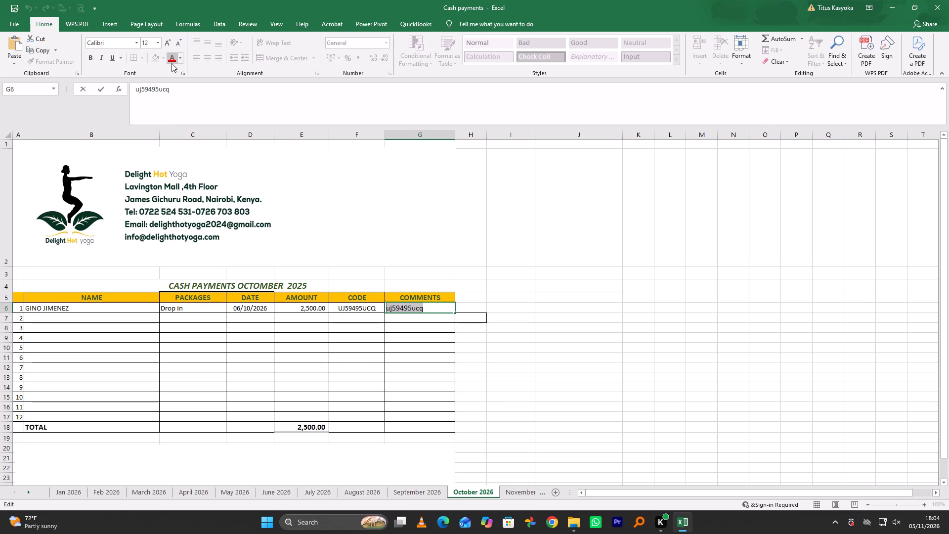
left_click(444, 311)
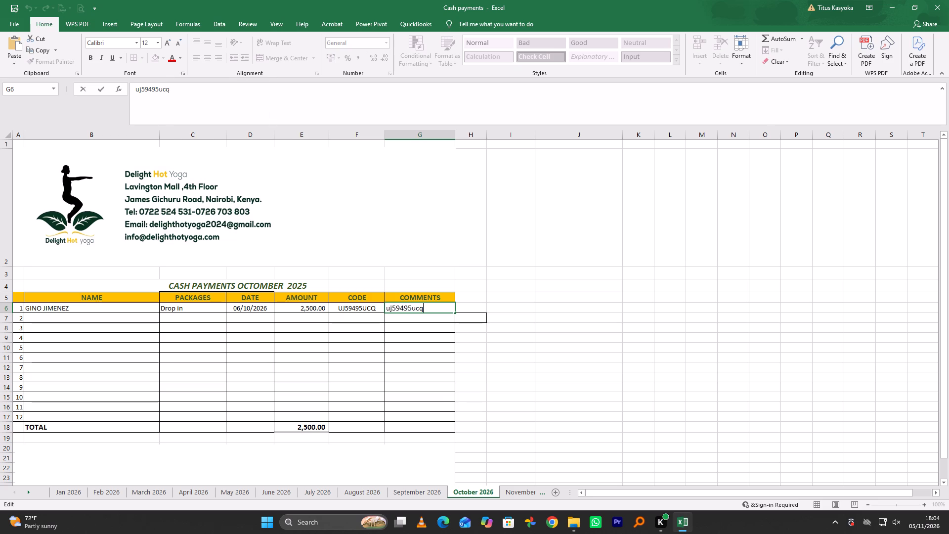
key("BackSpace")
key("BackSpace")
key("BackSpace")
key("BackSpace")
key("BackSpace")
key("BackSpace")
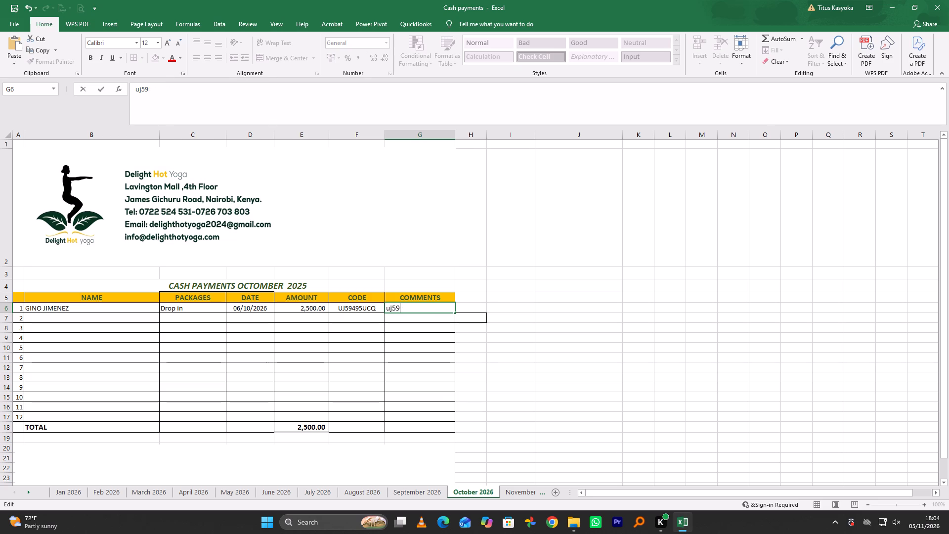
key("BackSpace")
key("BackSpace")
key("BackSpace")
key("BackSpace")
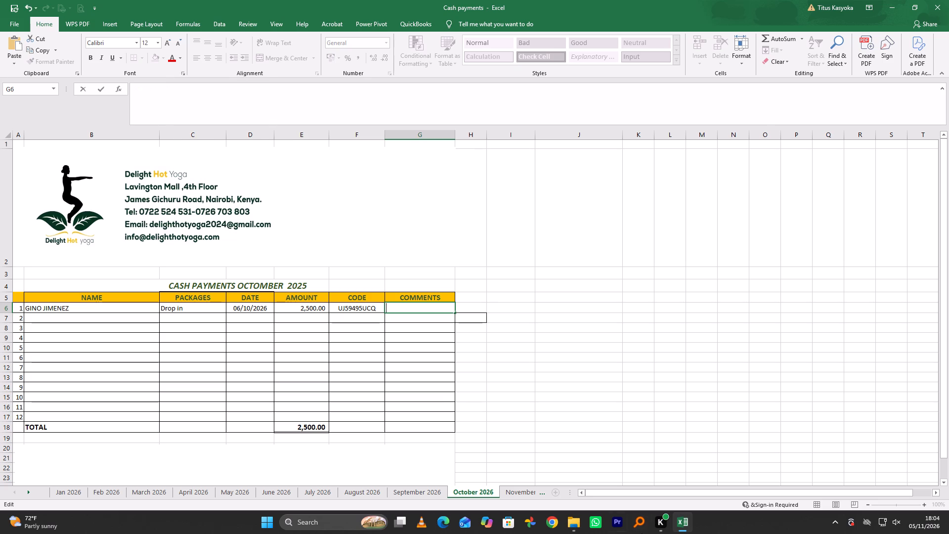
left_click_drag(538, 334, 533, 334)
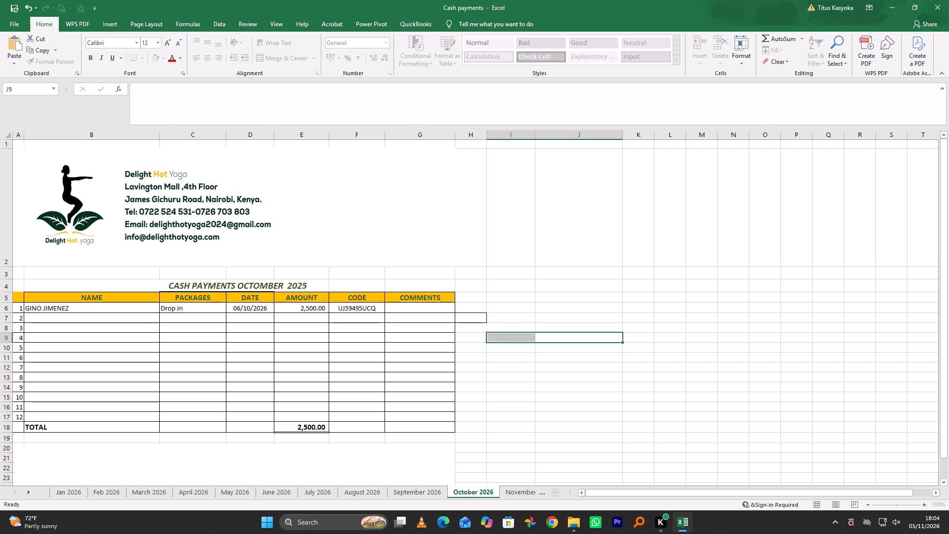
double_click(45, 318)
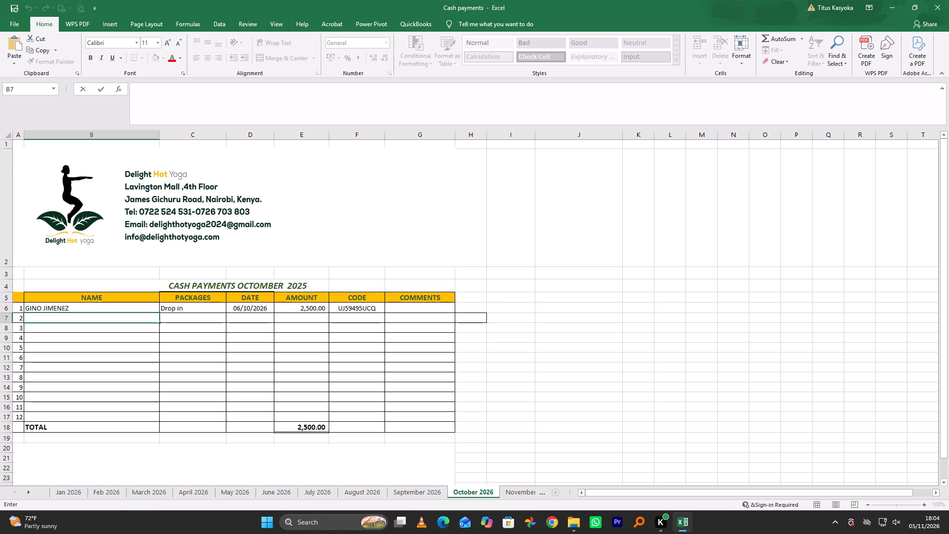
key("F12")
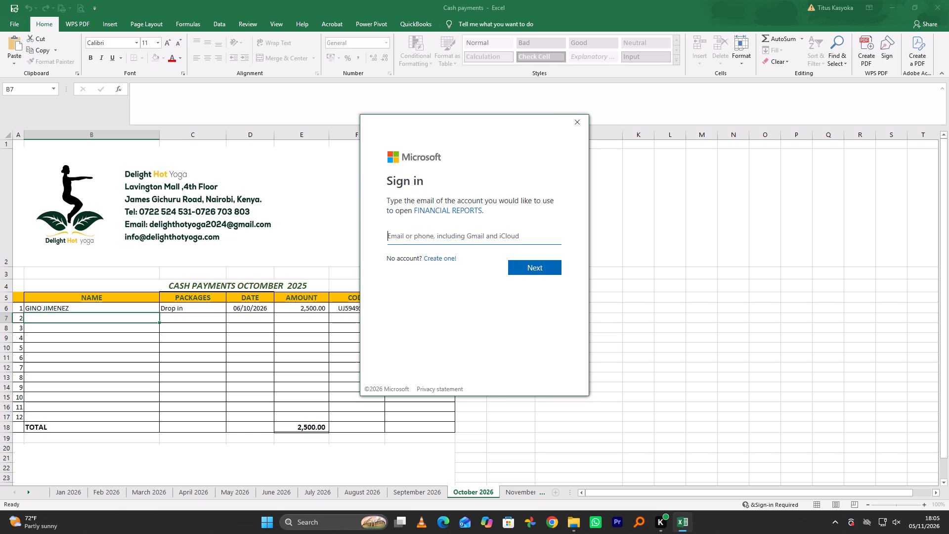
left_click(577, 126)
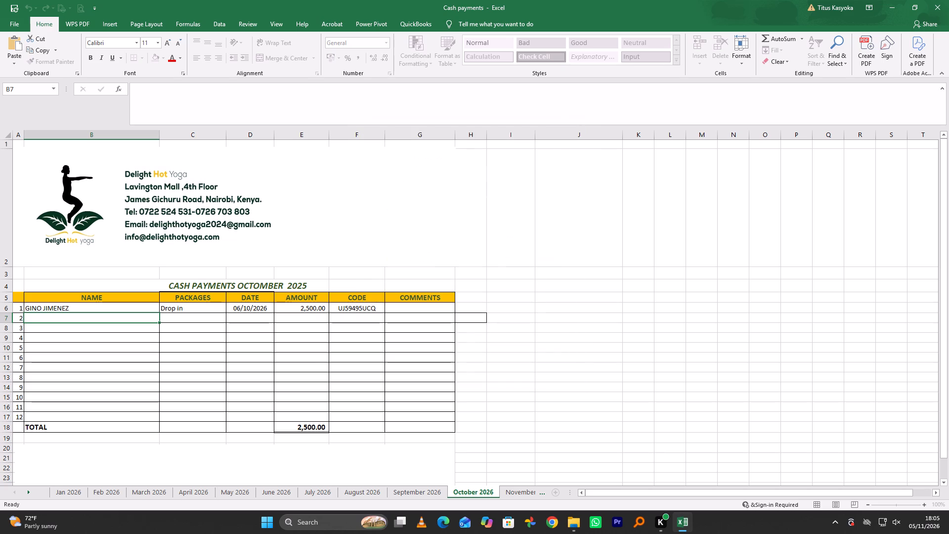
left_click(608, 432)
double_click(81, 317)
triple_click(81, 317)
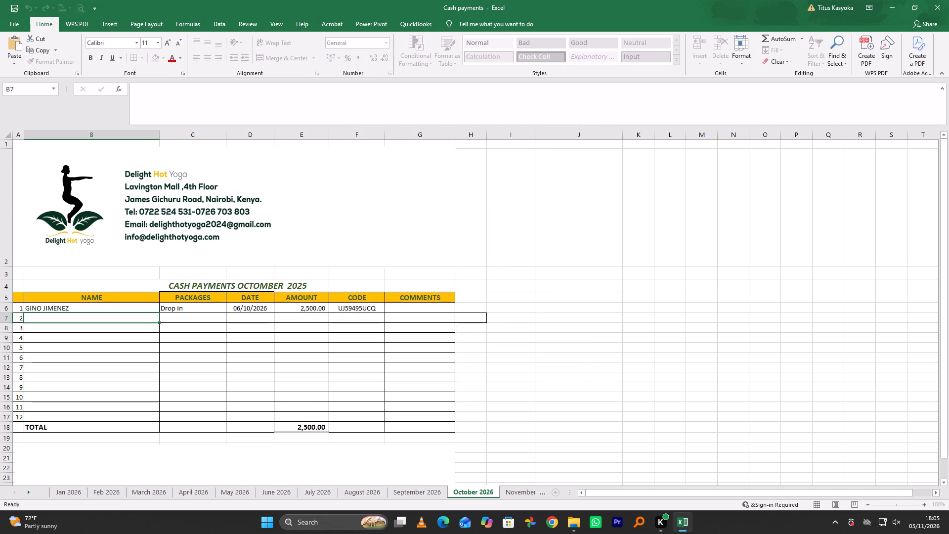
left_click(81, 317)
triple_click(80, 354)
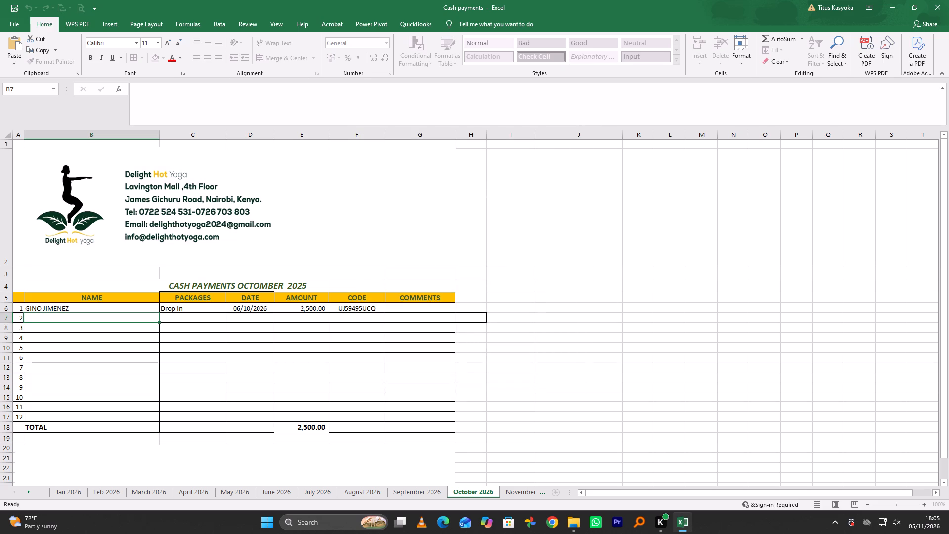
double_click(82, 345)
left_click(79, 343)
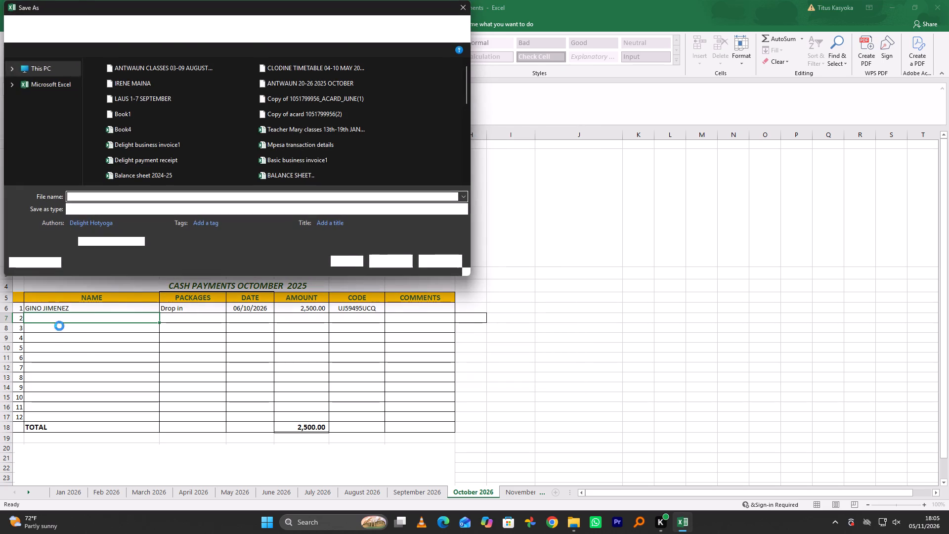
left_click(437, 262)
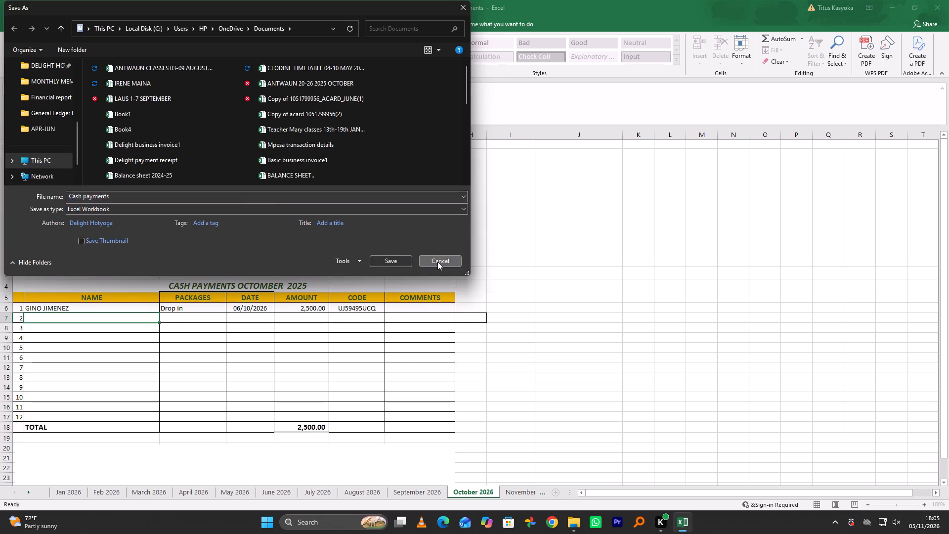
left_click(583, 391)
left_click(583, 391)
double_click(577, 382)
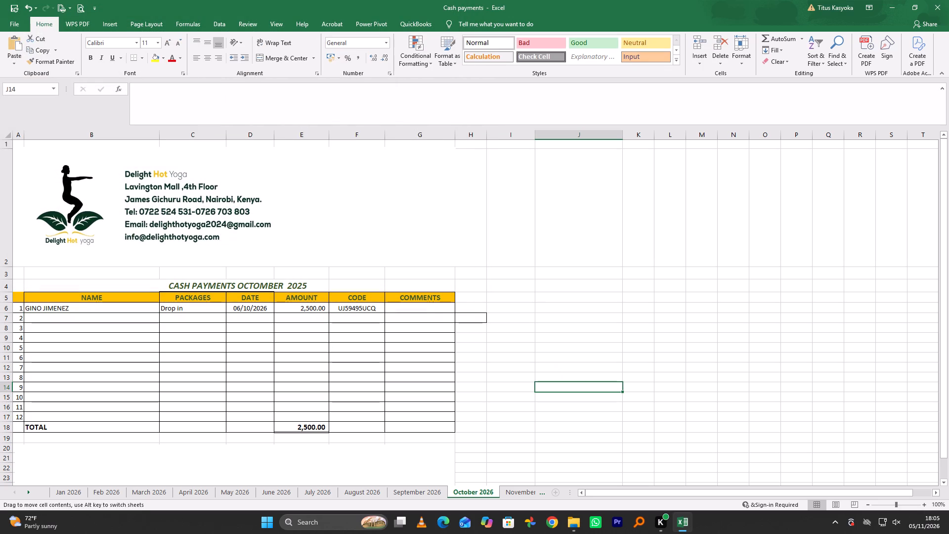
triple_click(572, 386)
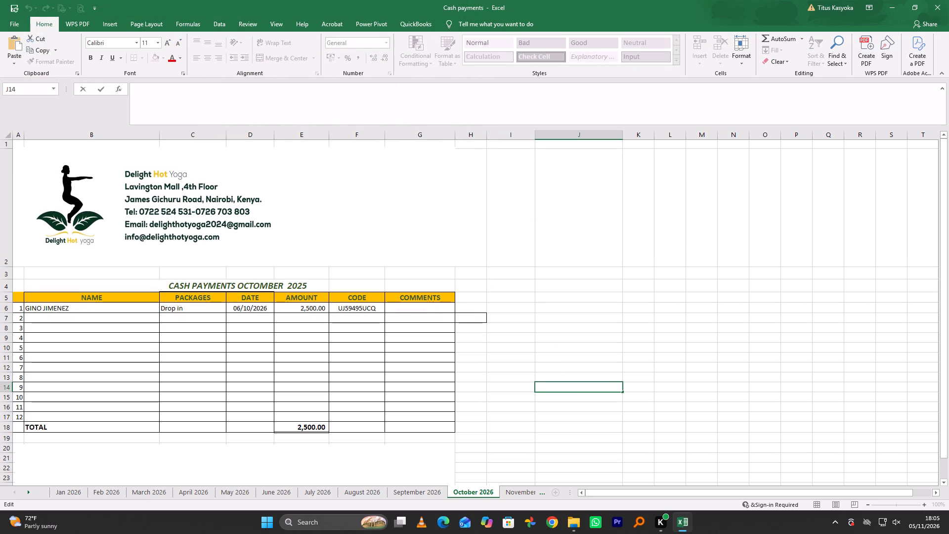
Enter the second payment's client name in capitals in row 2 of the table, with Monthly as the package.
double_click(47, 317)
double_click(48, 317)
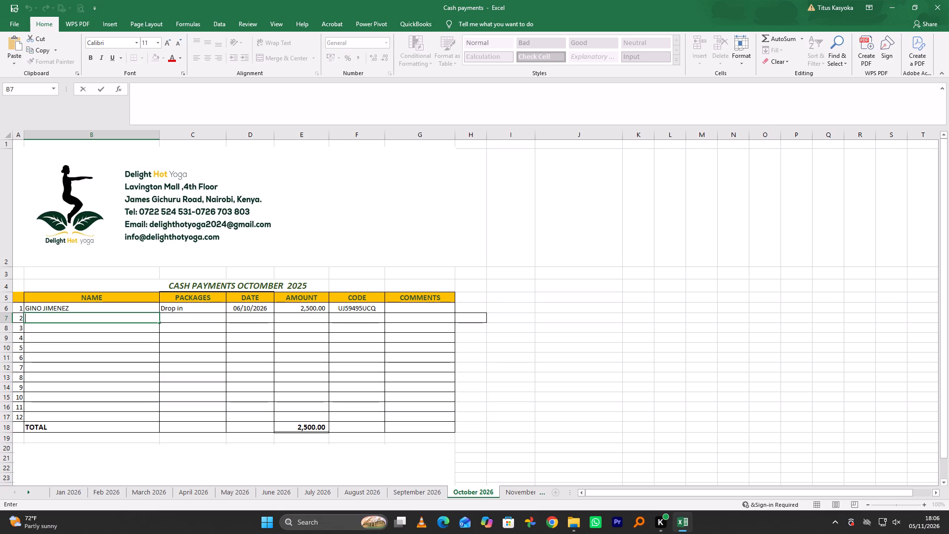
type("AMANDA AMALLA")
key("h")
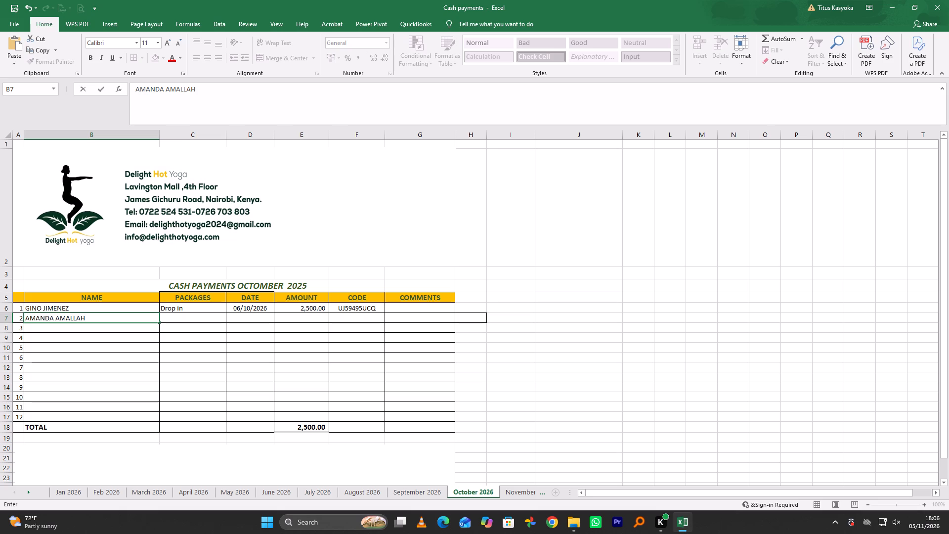
left_click(180, 319)
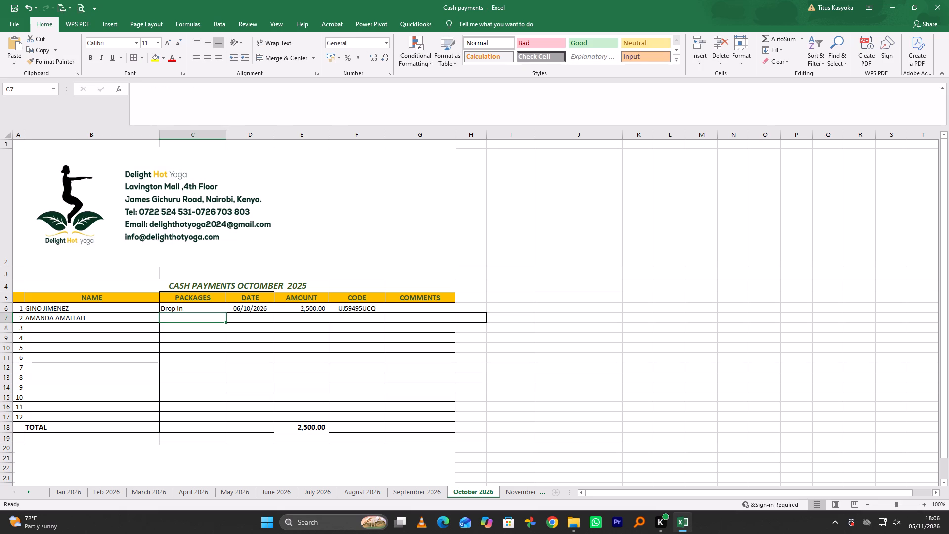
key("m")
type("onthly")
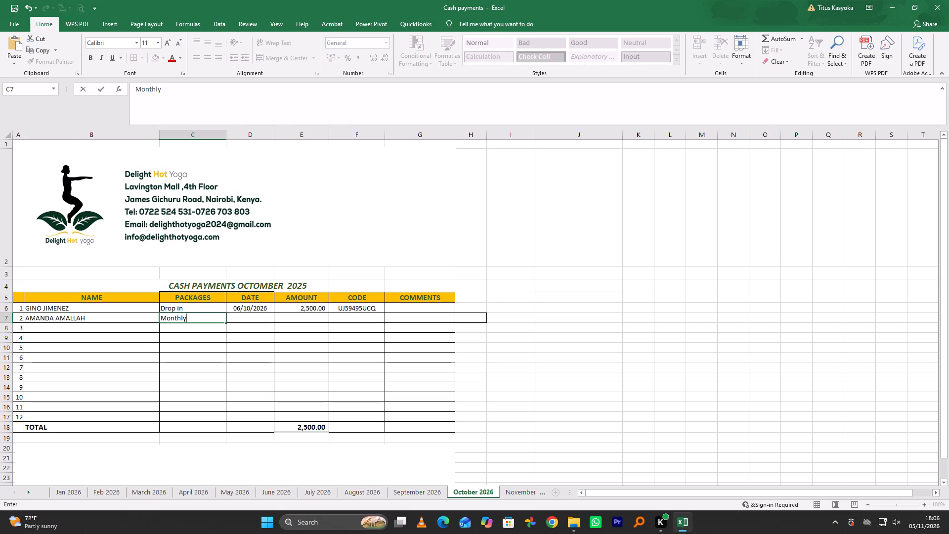
Fill the first payment's date down to the second payment's row and change it to 12/10/2026.
left_click(248, 310)
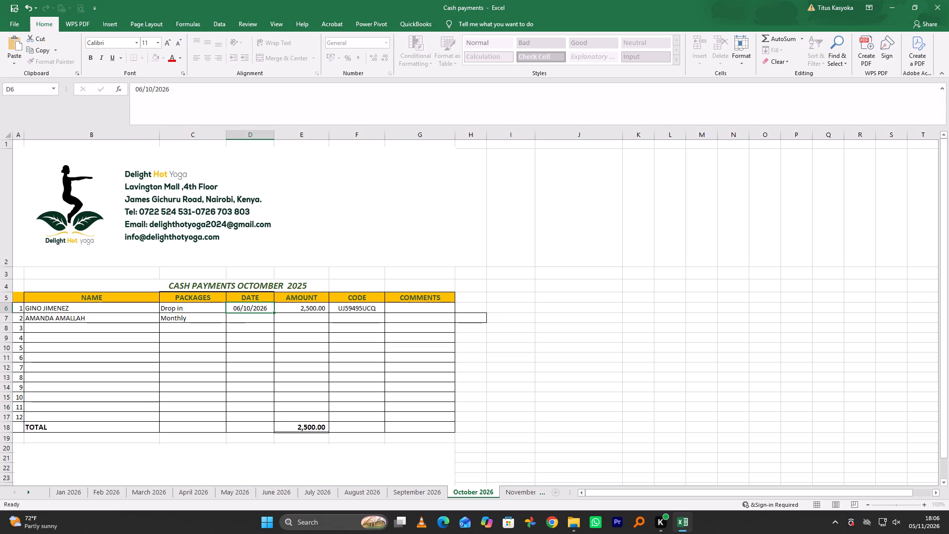
left_click(265, 309)
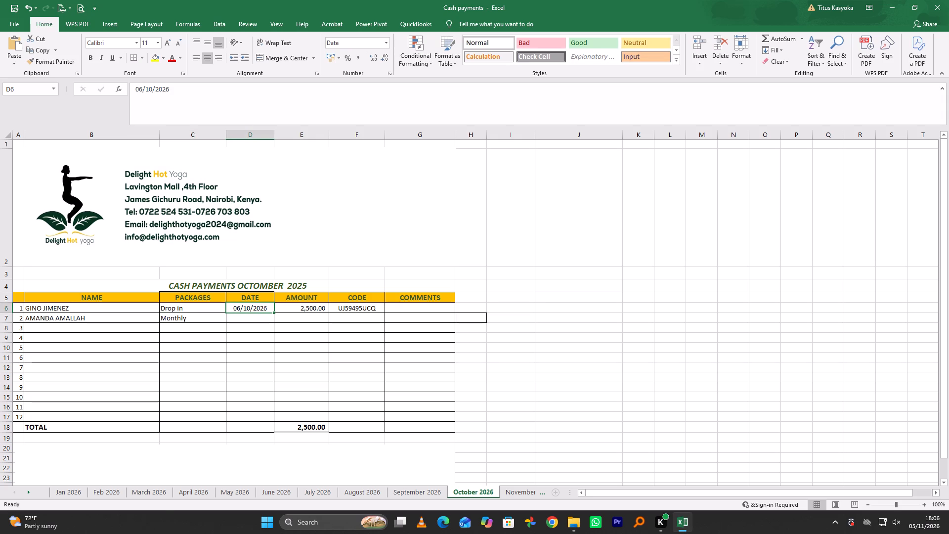
left_click_drag(272, 311, 272, 321)
double_click(239, 319)
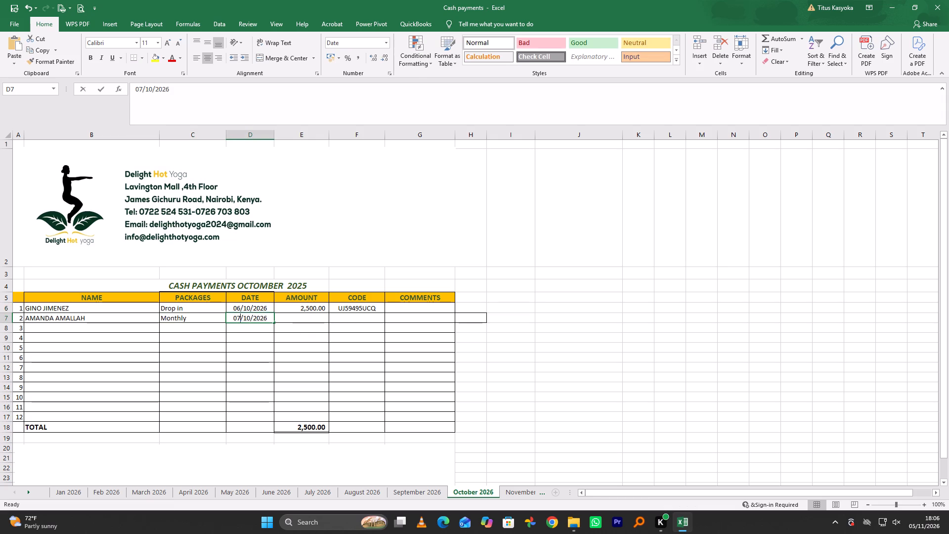
key("BackSpace")
key("BackSpace")
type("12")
Enter 12800 as the second payment's amount.
left_click(310, 319)
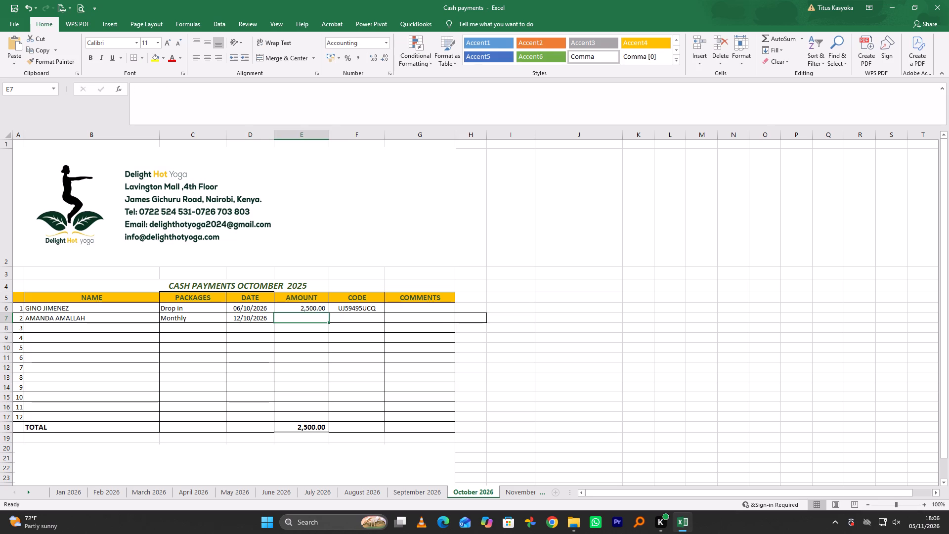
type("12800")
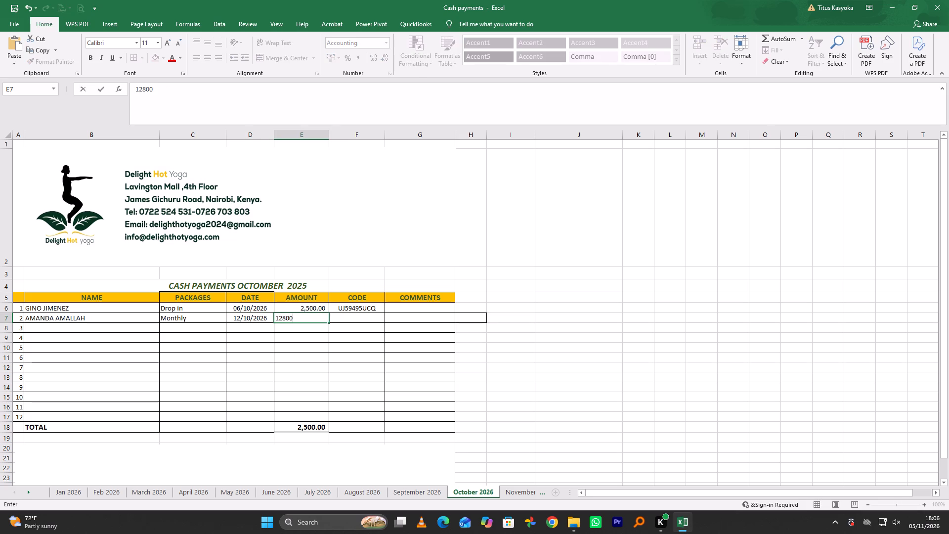
left_click(357, 352)
Enter 3200 in the second payment's COMMENTS cell.
double_click(355, 318)
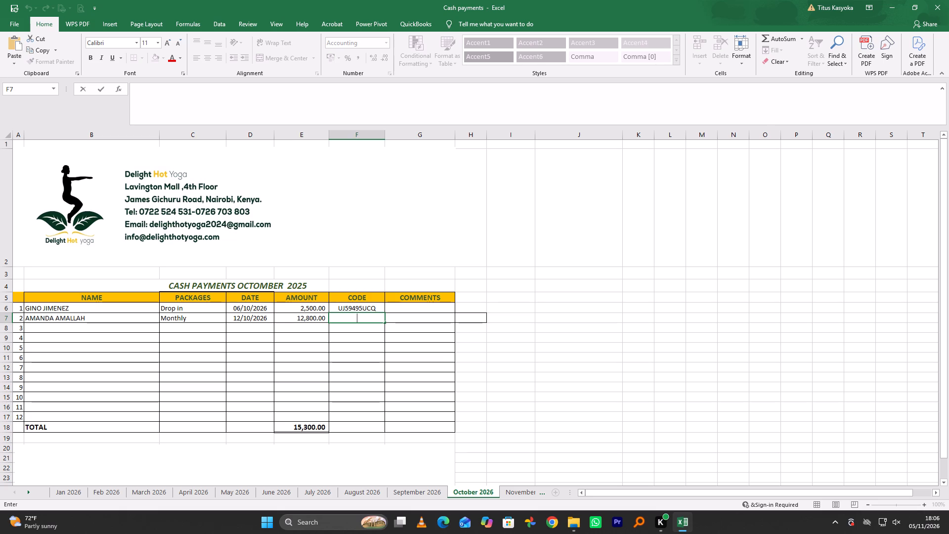
left_click(422, 318)
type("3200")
double_click(357, 317)
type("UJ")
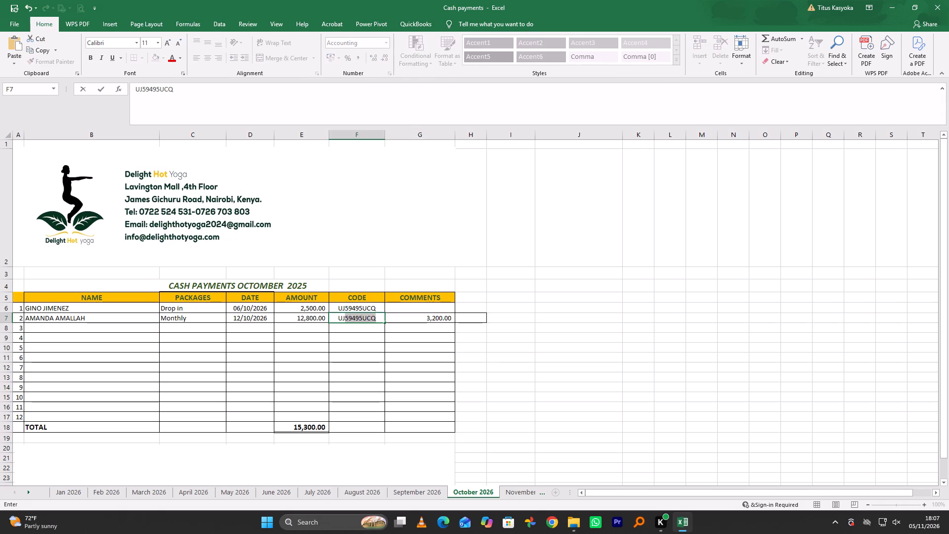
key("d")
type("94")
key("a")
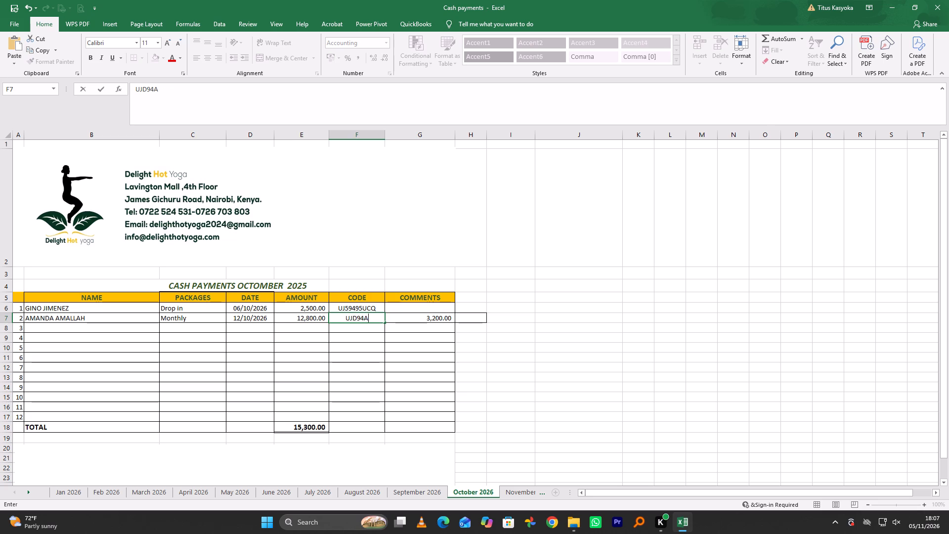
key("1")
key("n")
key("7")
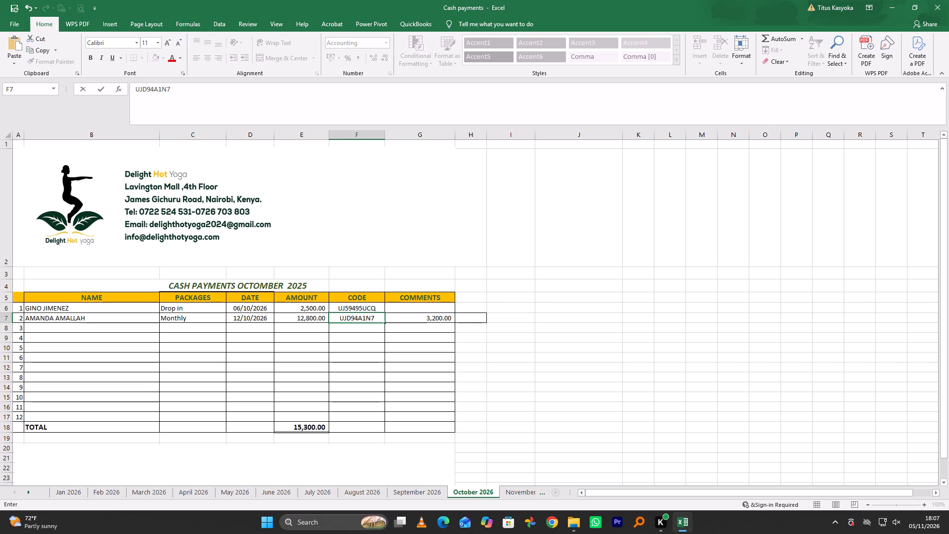
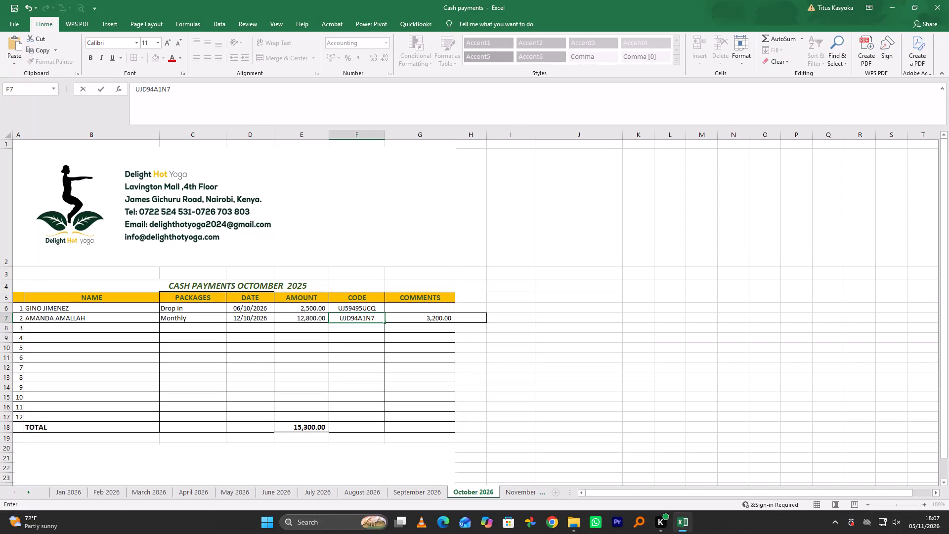
Enter RAHIM & SHAQ in the NAME column as the third payment's clients.
double_click(57, 327)
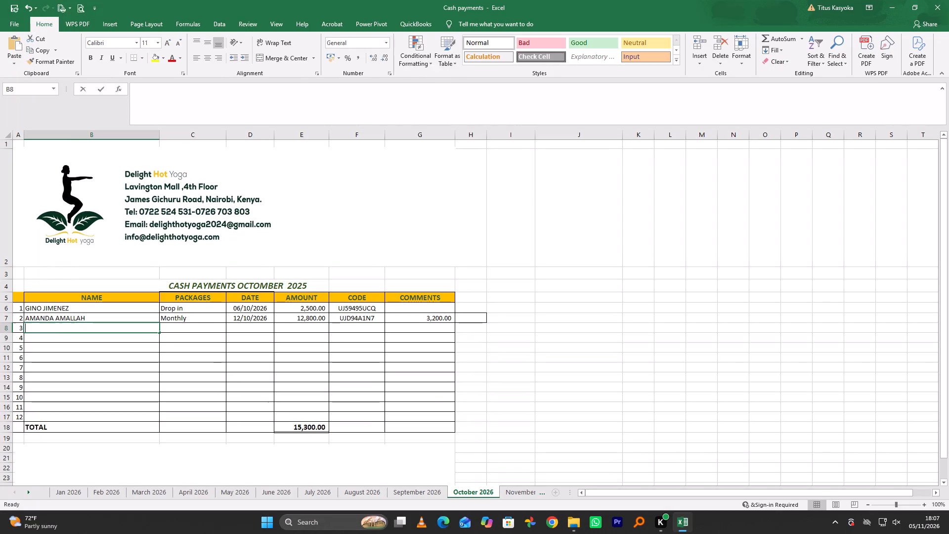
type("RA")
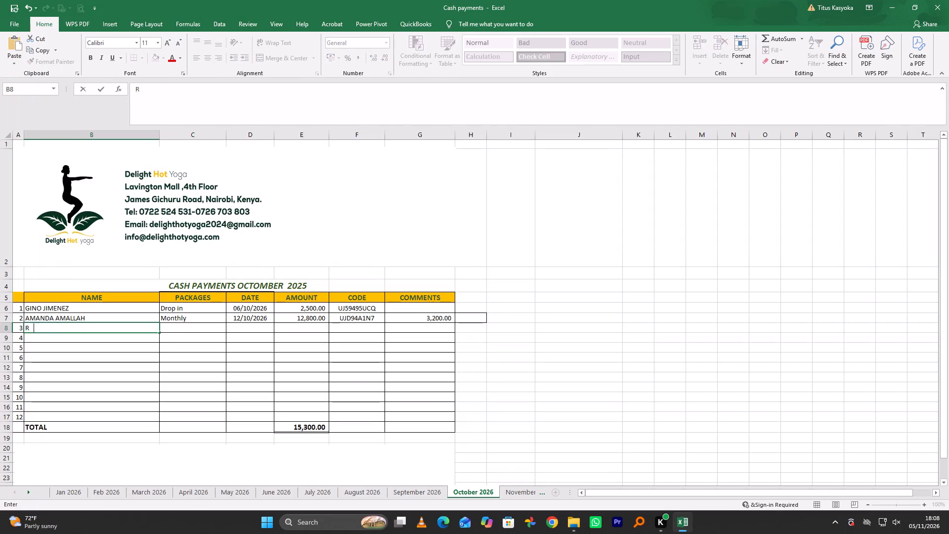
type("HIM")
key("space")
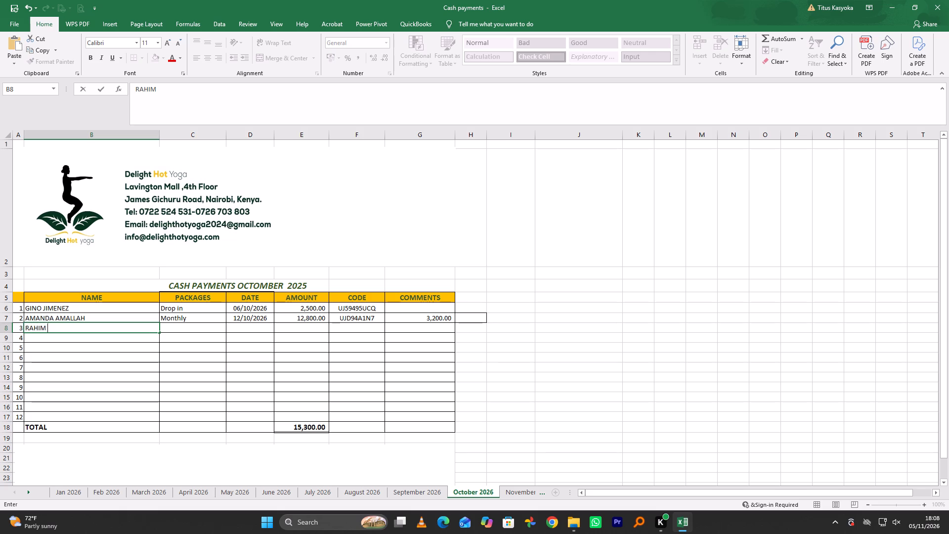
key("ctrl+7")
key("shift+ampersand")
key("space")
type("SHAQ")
Enter "2 Visitors week" as the third payment's package.
left_click(178, 328)
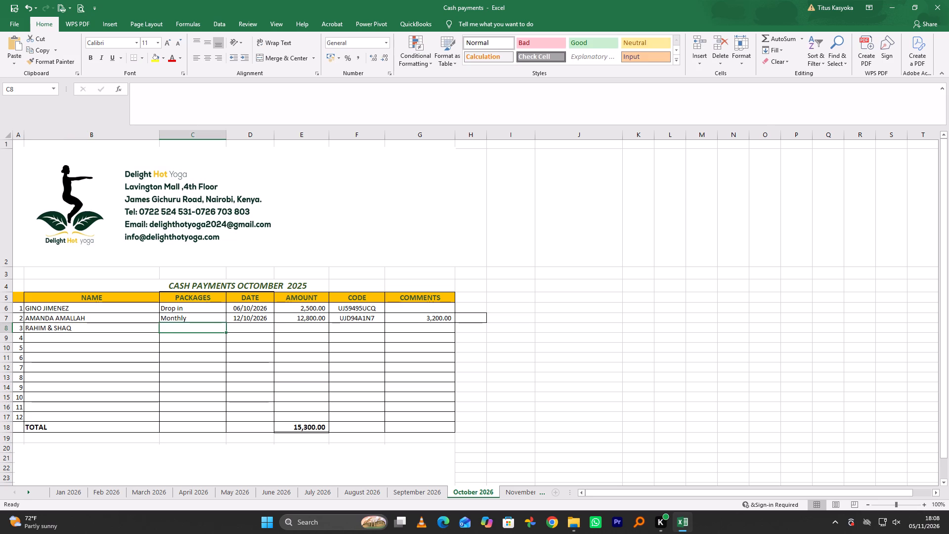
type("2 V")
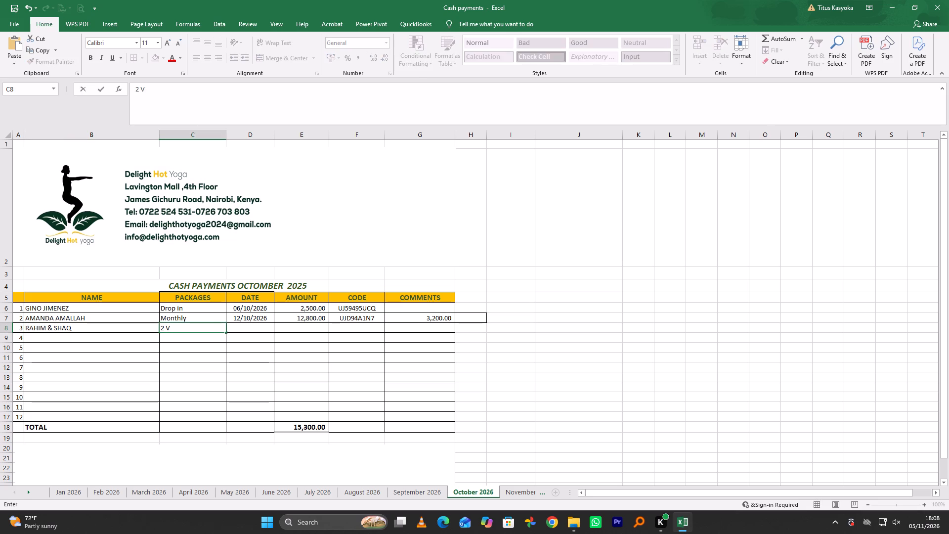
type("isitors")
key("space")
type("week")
Fill the second payment's date down to the third payment's row and change it to 23/10/2026.
left_click(261, 317)
left_click_drag(273, 321, 270, 337)
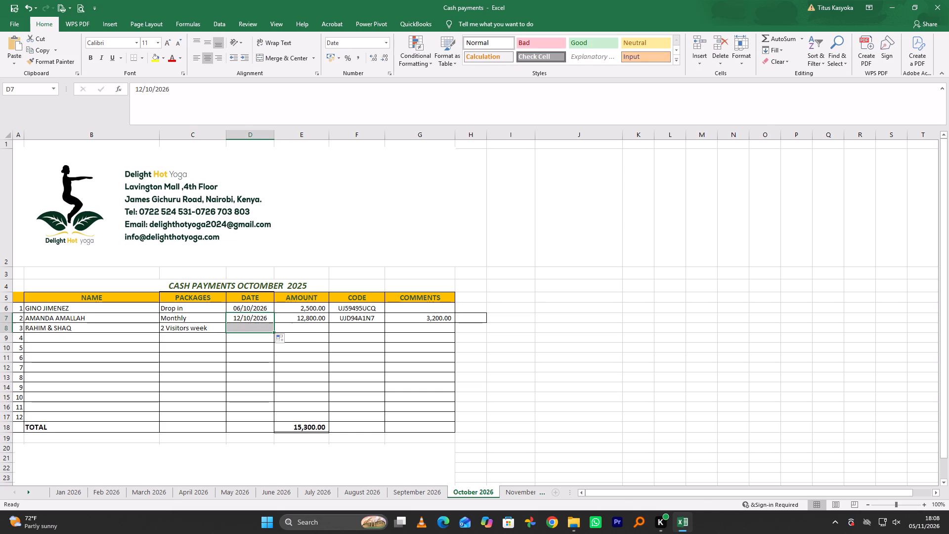
double_click(239, 328)
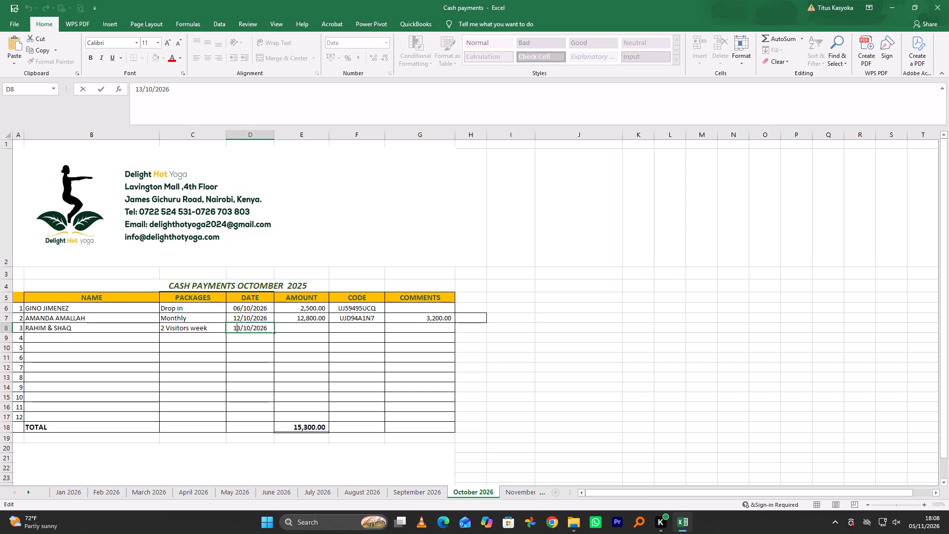
key("BackSpace")
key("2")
Enter 16000 as the third payment's amount.
left_click(306, 327)
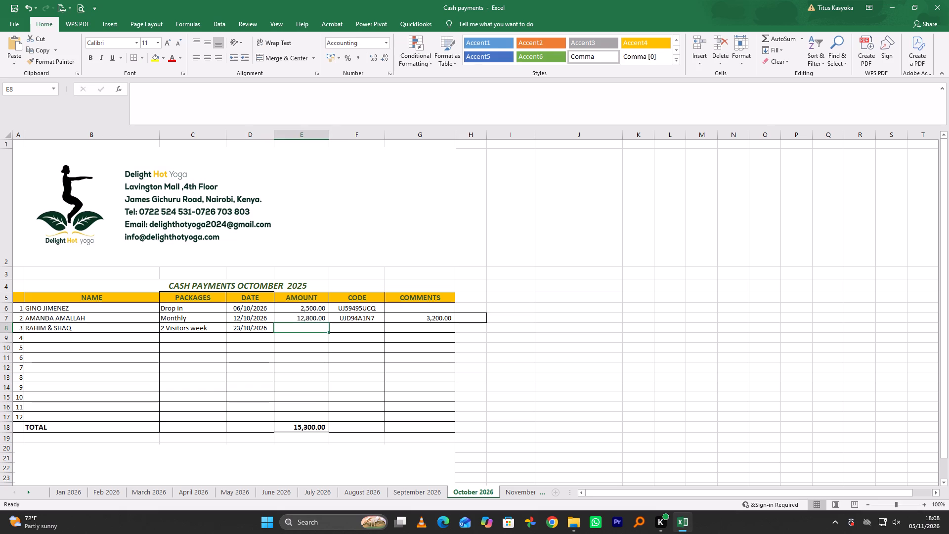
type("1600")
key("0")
double_click(351, 329)
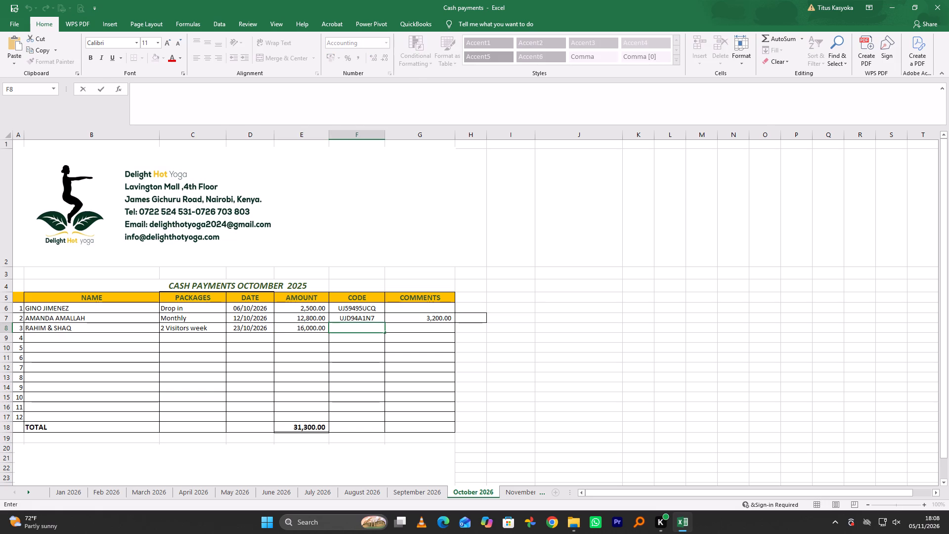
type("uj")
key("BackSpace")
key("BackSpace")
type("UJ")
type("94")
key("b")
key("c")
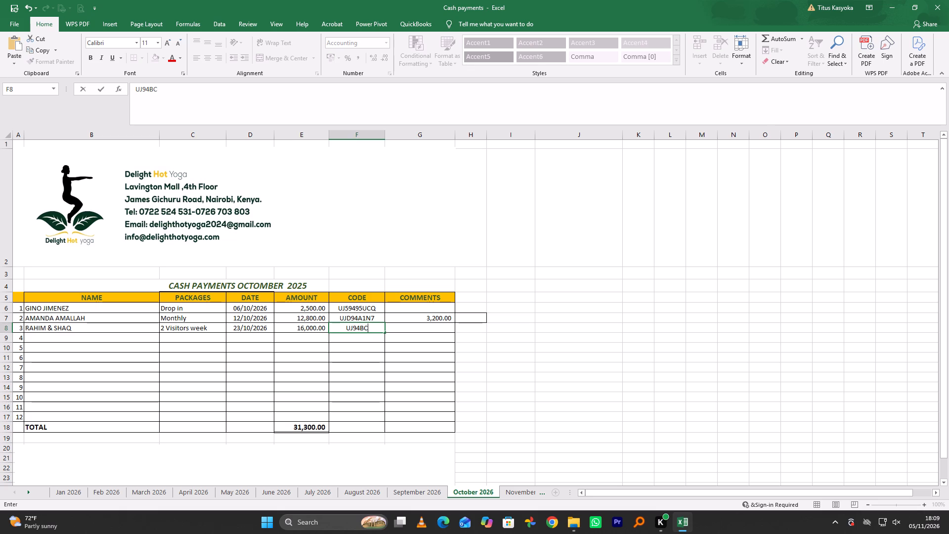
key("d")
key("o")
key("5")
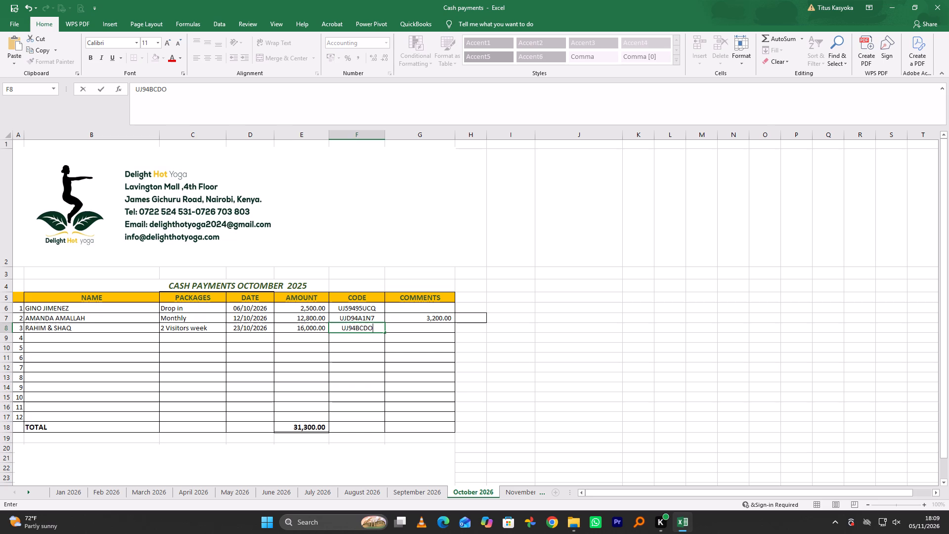
left_click(351, 373)
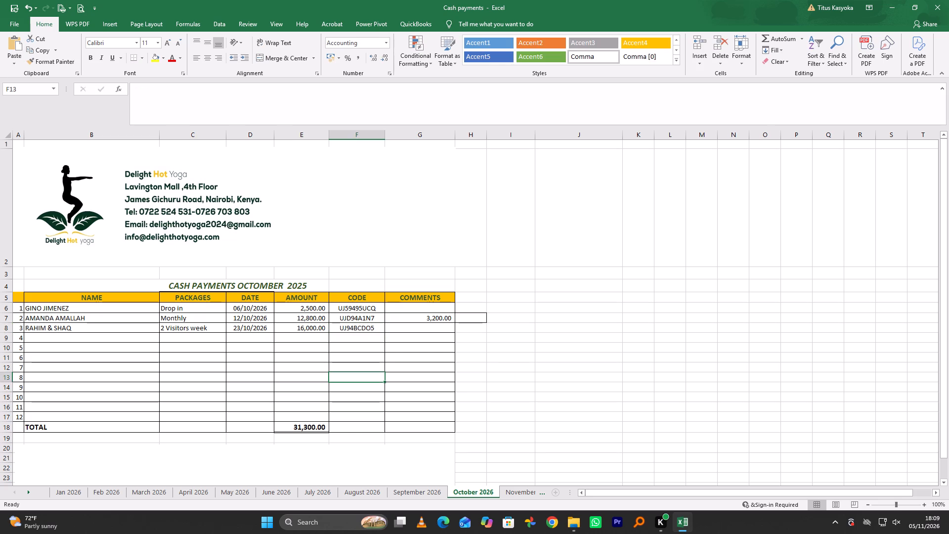
Add "Bal" before the 3200 in the second payment's COMMENTS cell, separated by spaces.
double_click(405, 315)
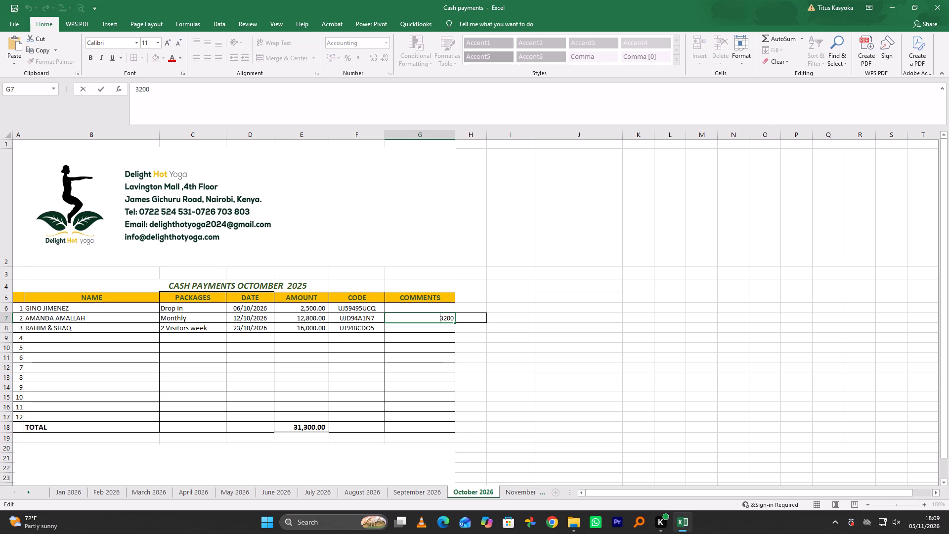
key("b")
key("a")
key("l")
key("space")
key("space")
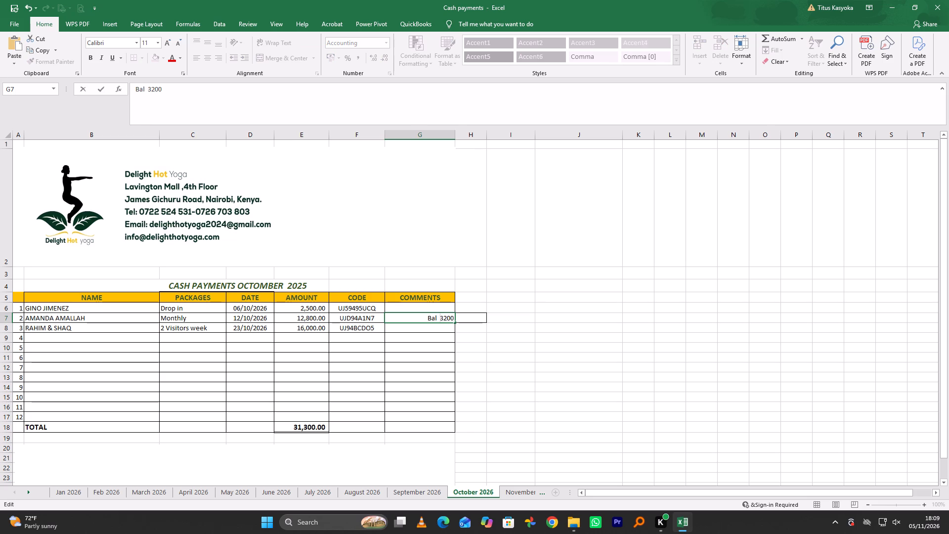
left_click(554, 411)
Enter the fourth payment's client name in capitals in the NAME column.
double_click(59, 338)
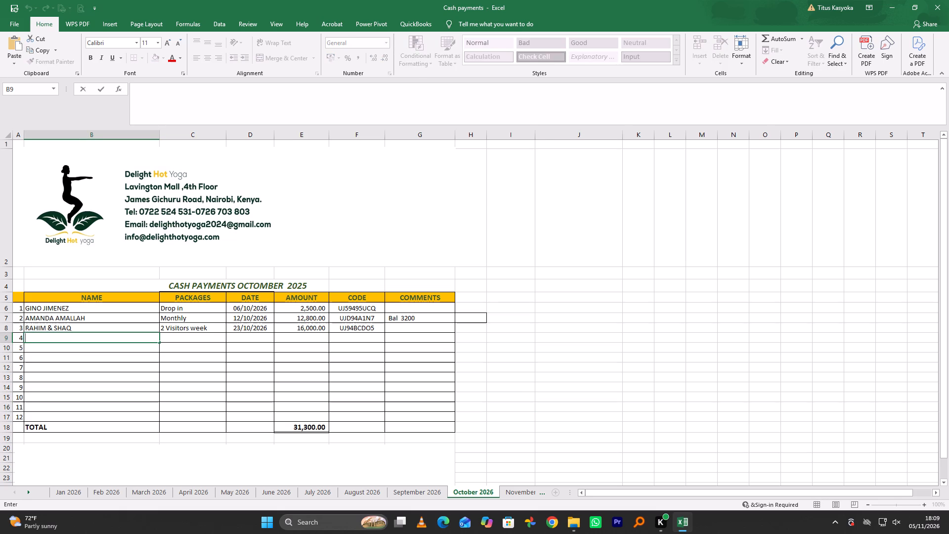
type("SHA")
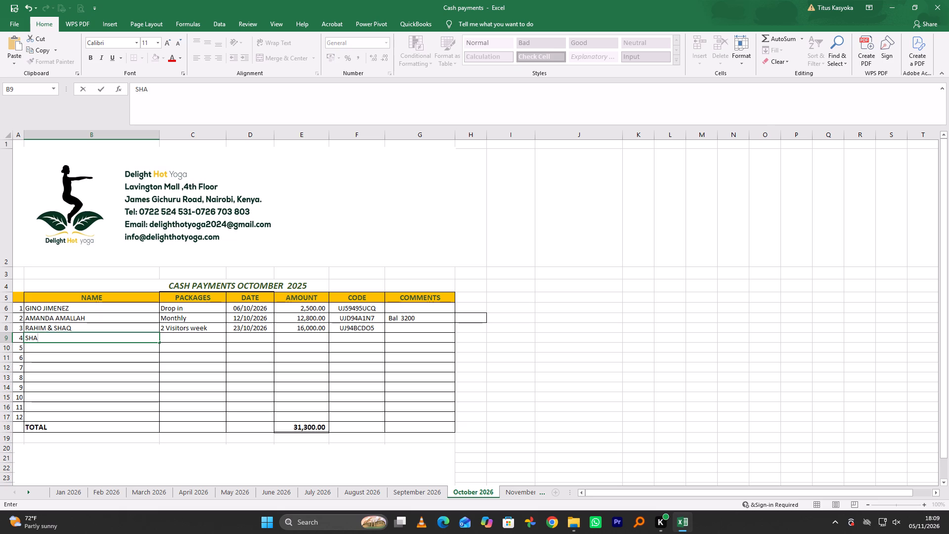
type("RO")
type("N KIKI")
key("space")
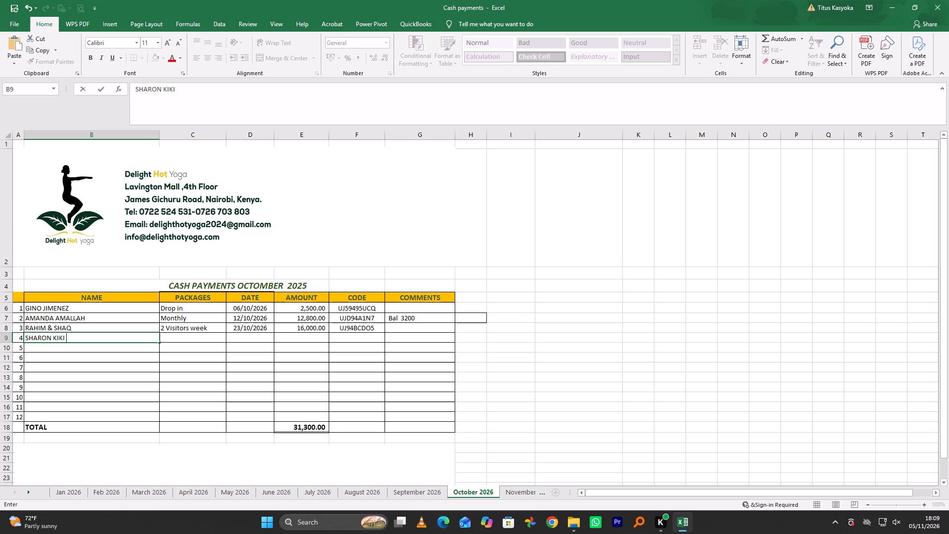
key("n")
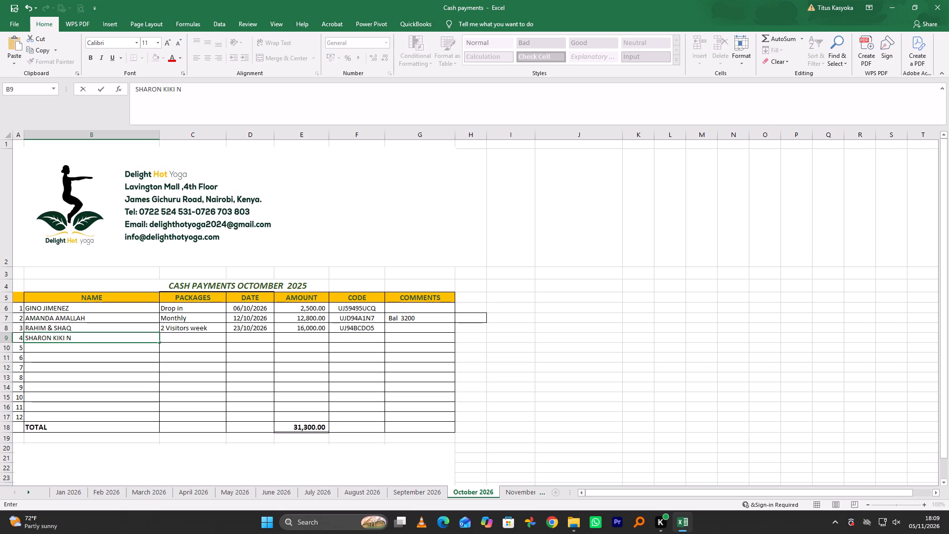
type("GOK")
left_click(183, 336)
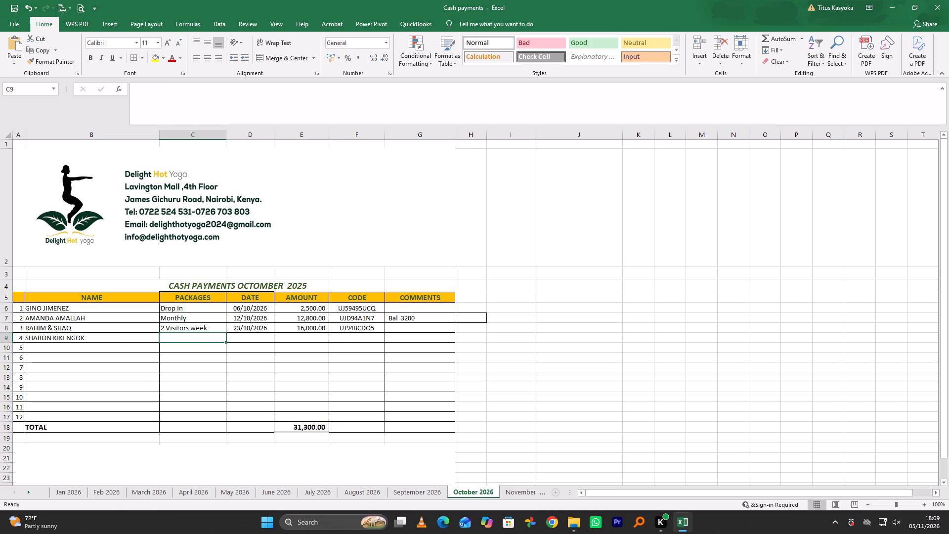
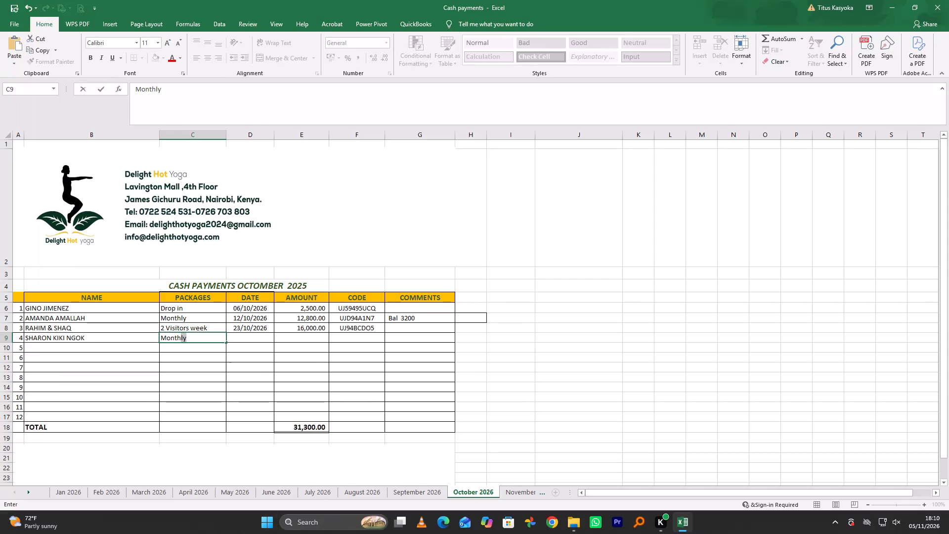
Accept Monthly as the fourth payment's package and enter 5000 as its amount.
double_click(244, 338)
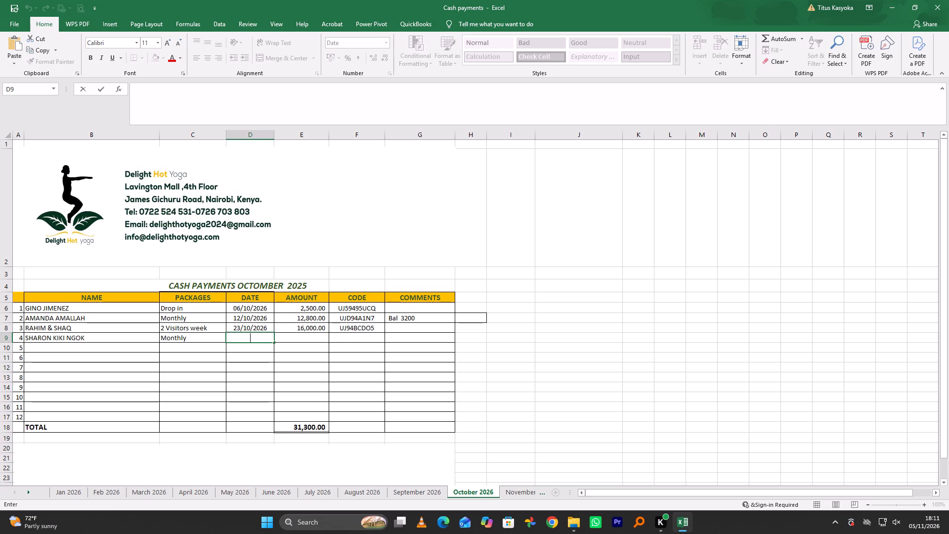
left_click(313, 336)
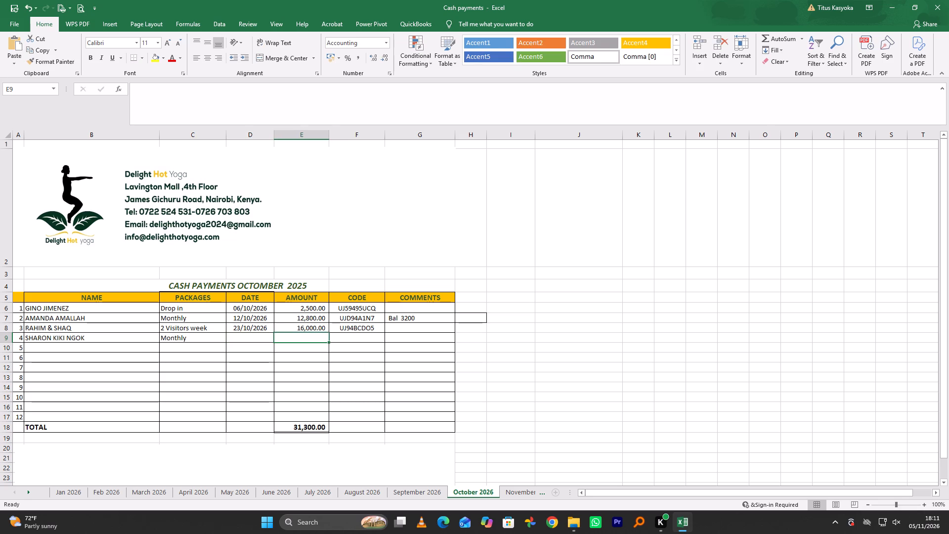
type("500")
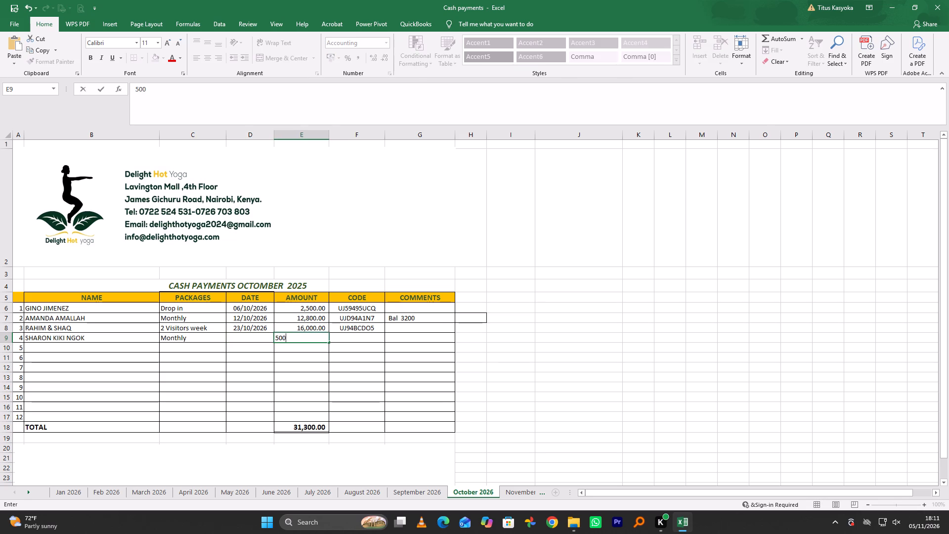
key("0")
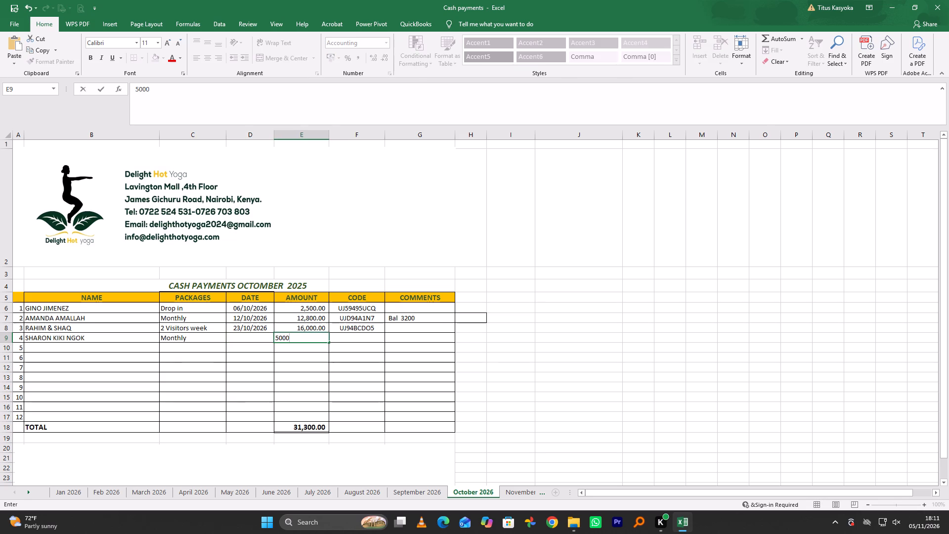
Enter "bal 9400" in the fourth payment's COMMENTS cell.
left_click(399, 336)
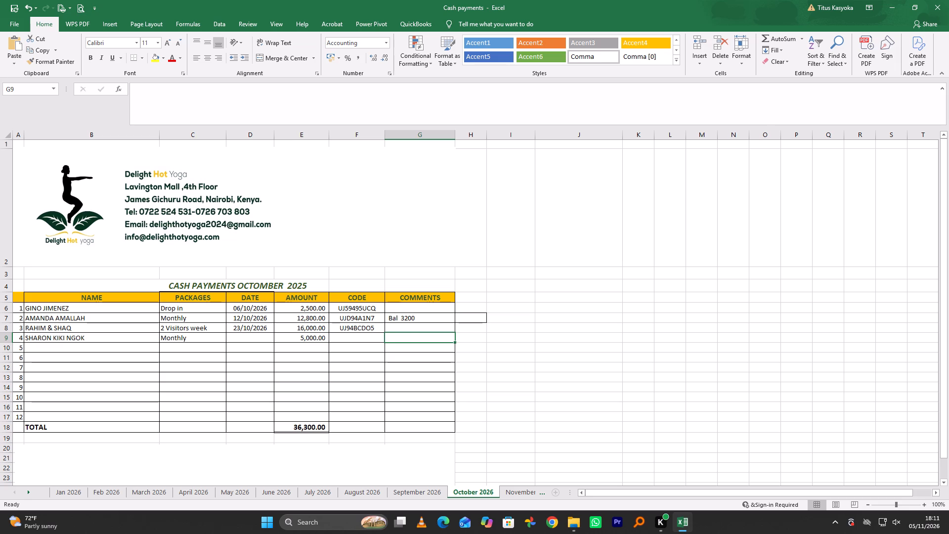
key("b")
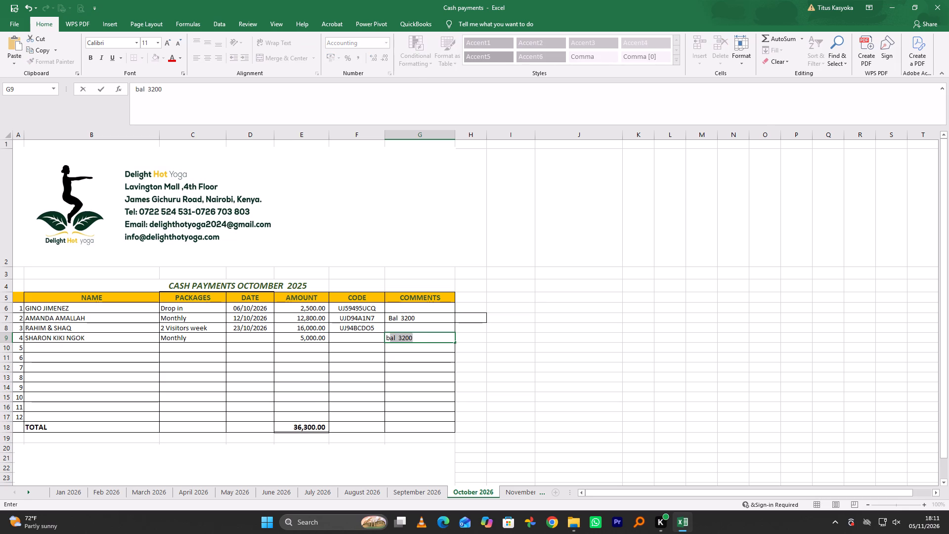
left_click(404, 339)
key("BackSpace")
key("BackSpace")
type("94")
left_click(524, 393)
left_click(341, 337)
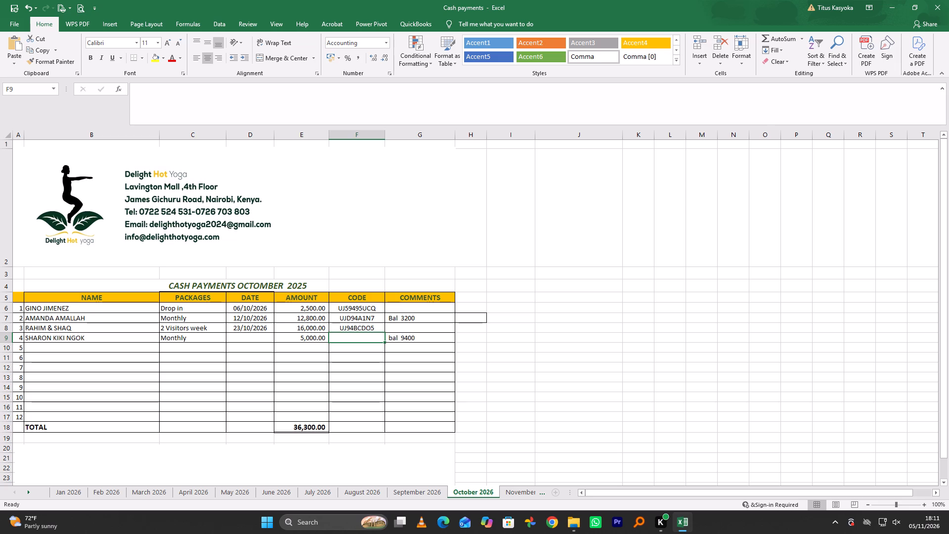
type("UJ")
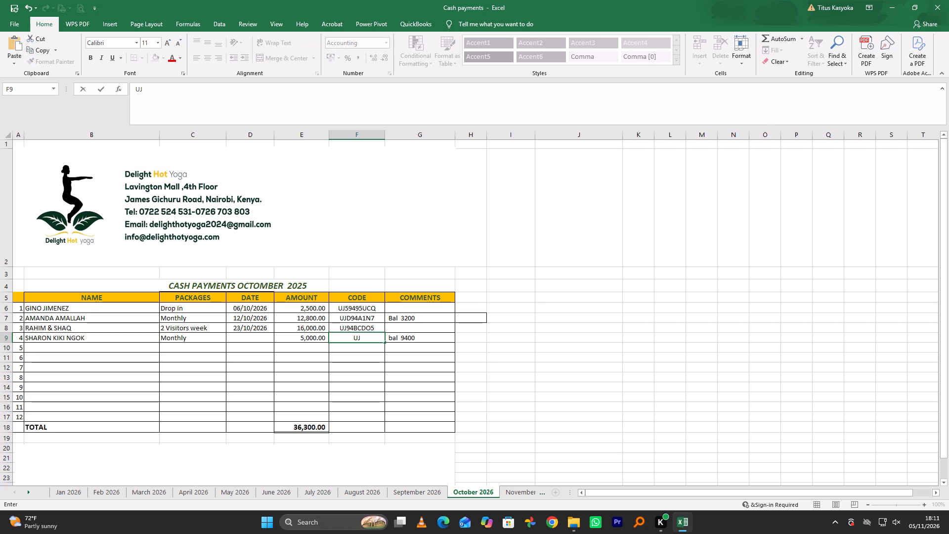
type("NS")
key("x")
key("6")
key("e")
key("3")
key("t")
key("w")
left_click(359, 372)
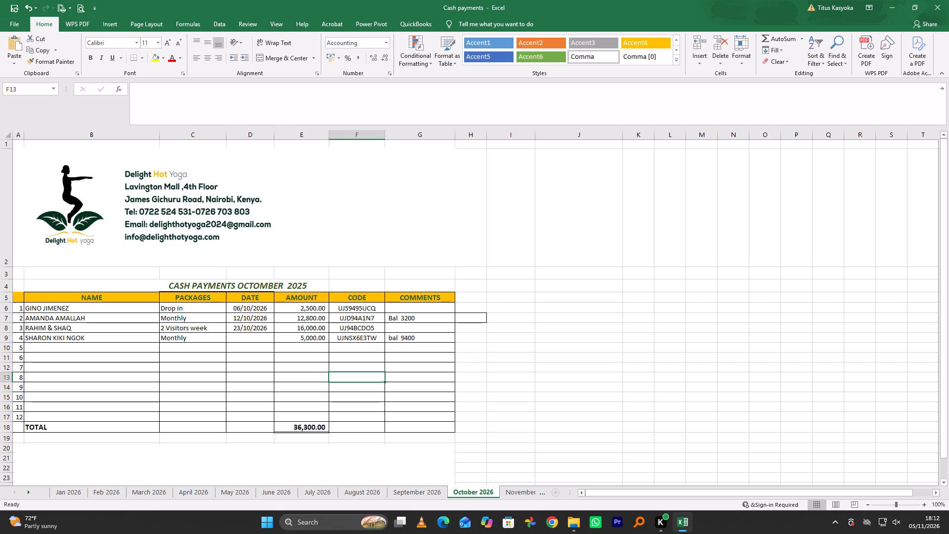
Capitalise the first letter of the fourth payment's comment so it reads "Bal 9400".
double_click(393, 338)
key("BackSpace")
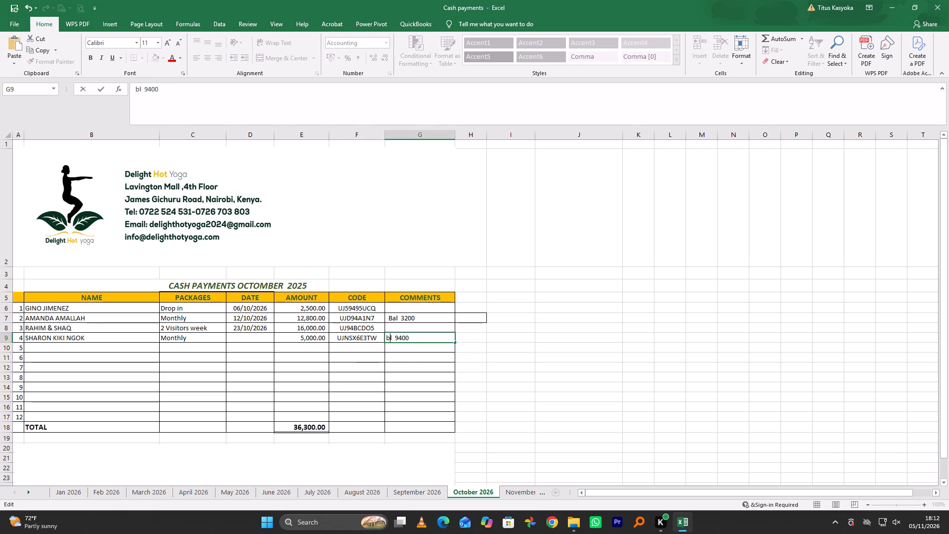
key("BackSpace")
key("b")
left_click(489, 398)
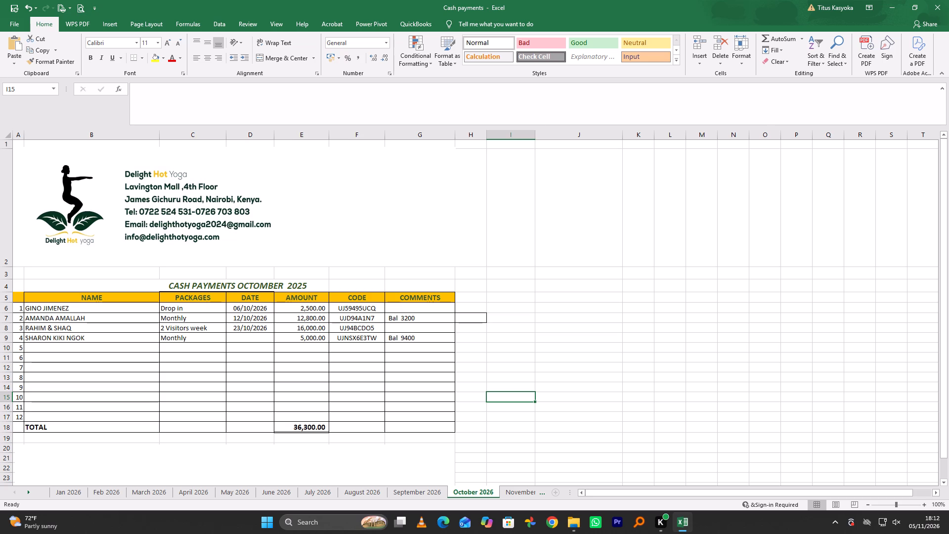
Enter the fifth payment's client name in capitals in the NAME column.
double_click(46, 346)
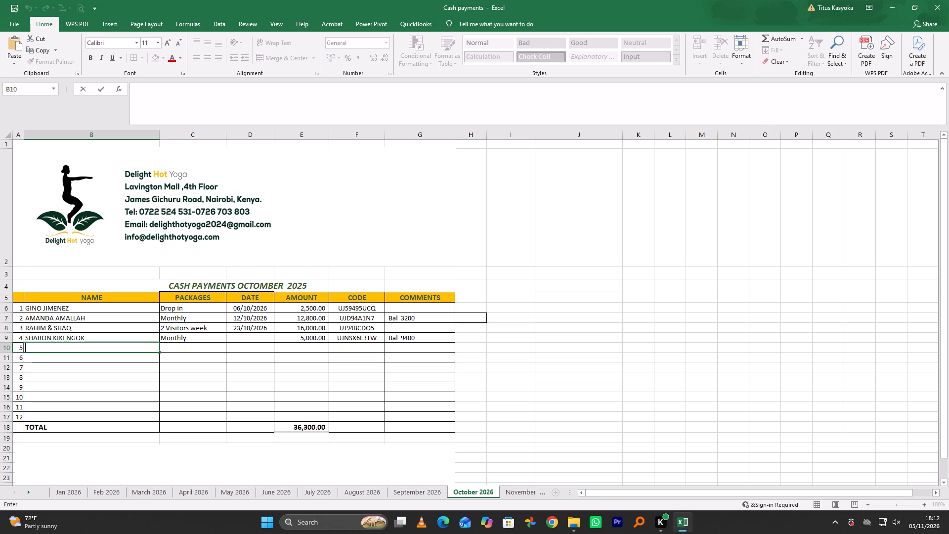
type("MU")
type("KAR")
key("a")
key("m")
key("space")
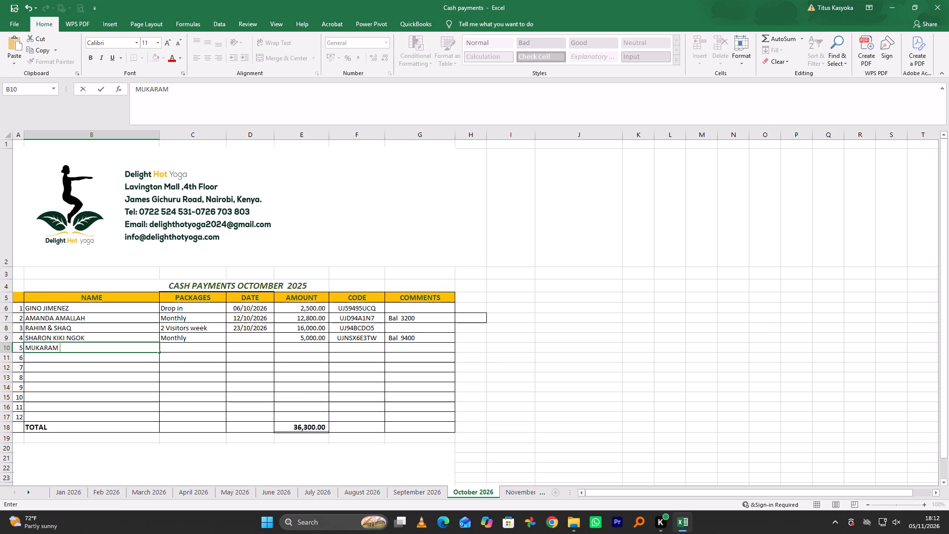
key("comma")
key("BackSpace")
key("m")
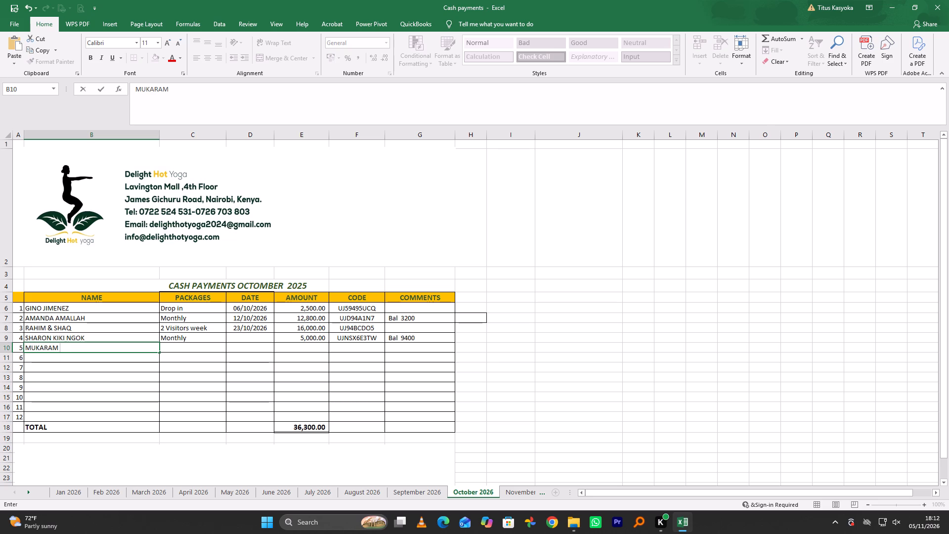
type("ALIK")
Enter Drop in as the fifth payment's package.
left_click(175, 350)
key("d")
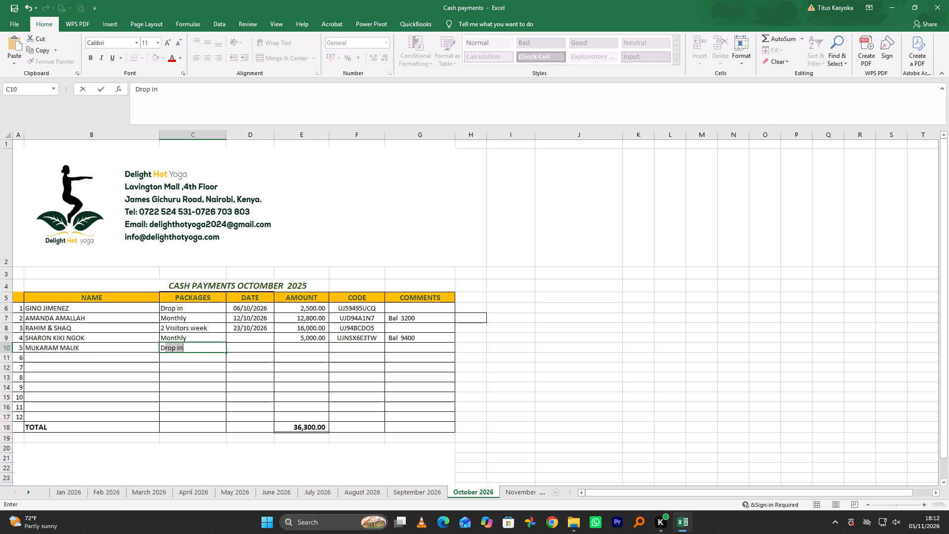
left_click(247, 348)
Fill the third payment's date down one row and set the fourth payment's date to 23/10/2026.
left_click(247, 338)
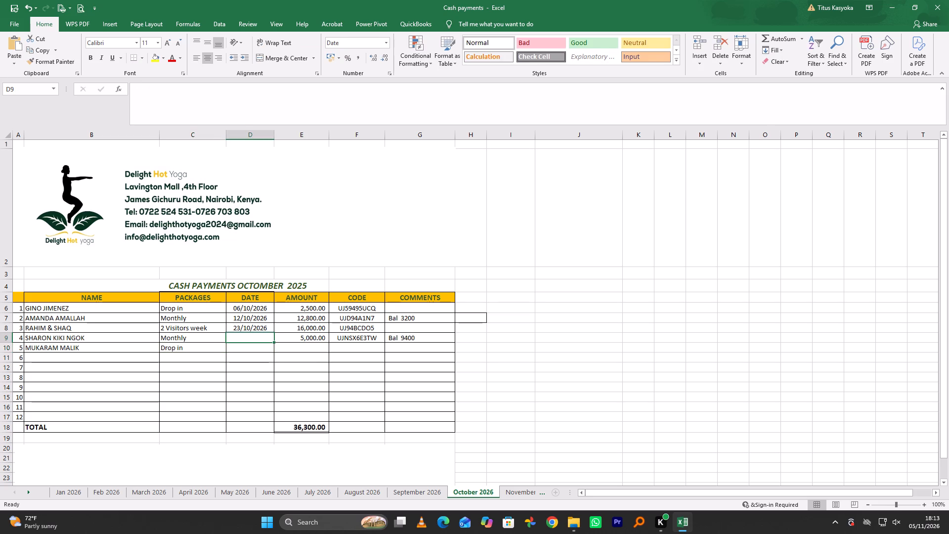
left_click(263, 329)
left_click_drag(272, 332, 271, 336)
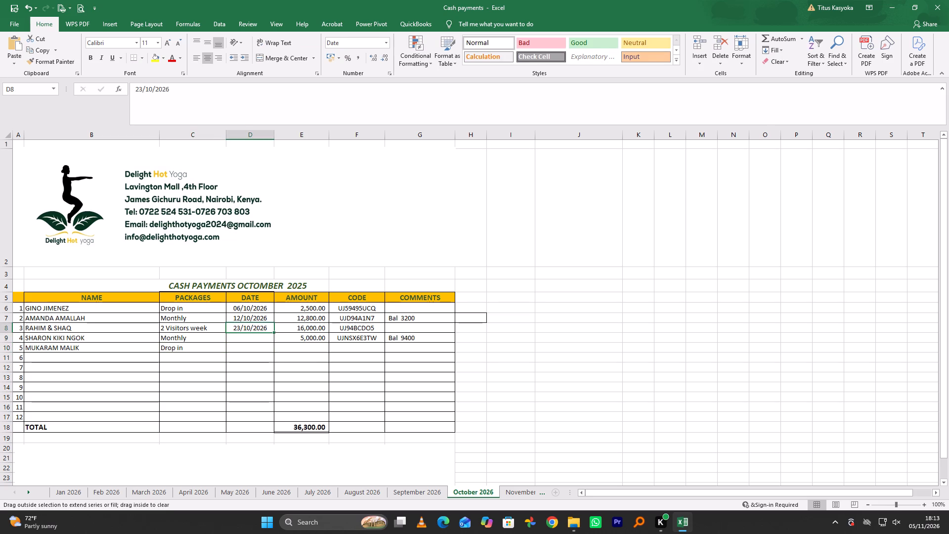
left_click_drag(271, 336, 270, 341)
double_click(239, 339)
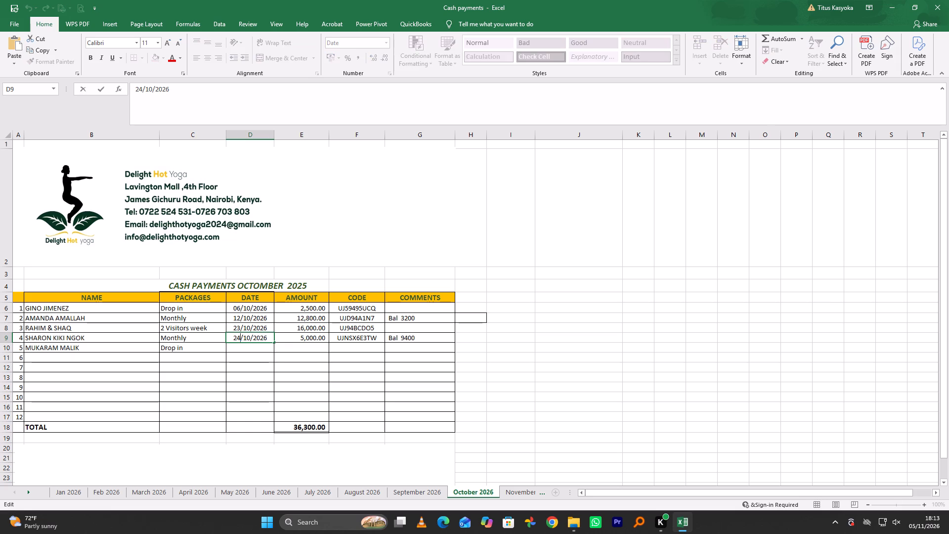
key("BackSpace")
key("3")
left_click(240, 349)
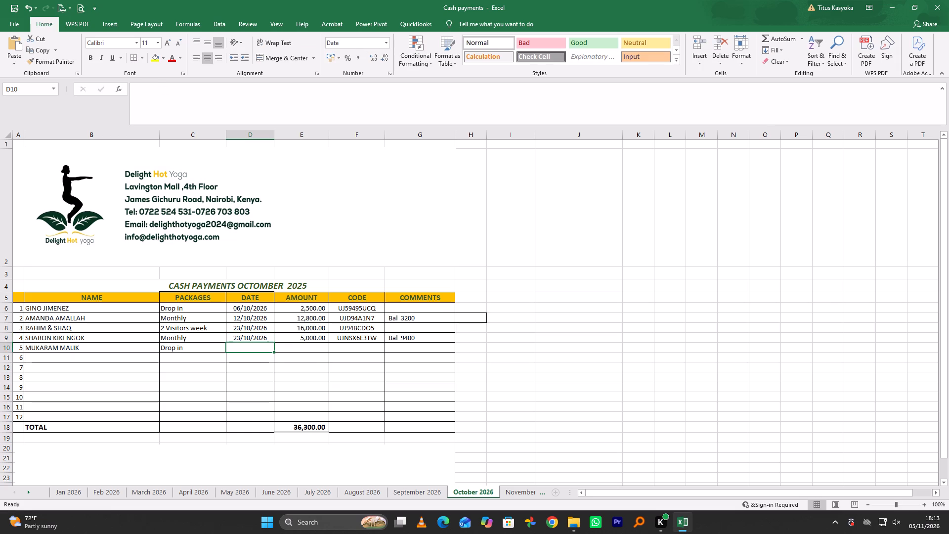
Extend the fourth payment's date down one row to give the fifth payment the date 24/10/2026.
left_click(259, 335)
left_click_drag(275, 342, 275, 343)
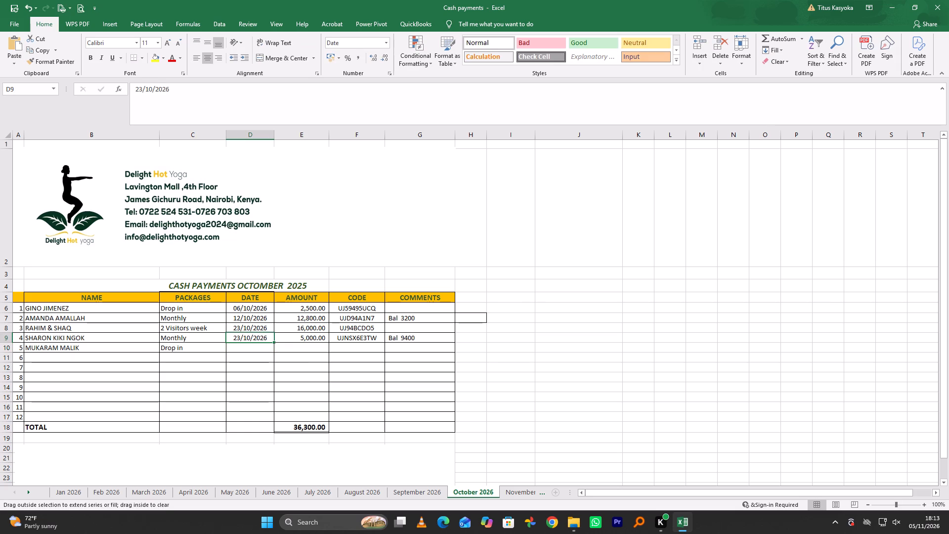
left_click_drag(275, 343, 273, 349)
Enter 2500 as the fifth payment's amount.
left_click(305, 350)
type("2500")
left_click(330, 385)
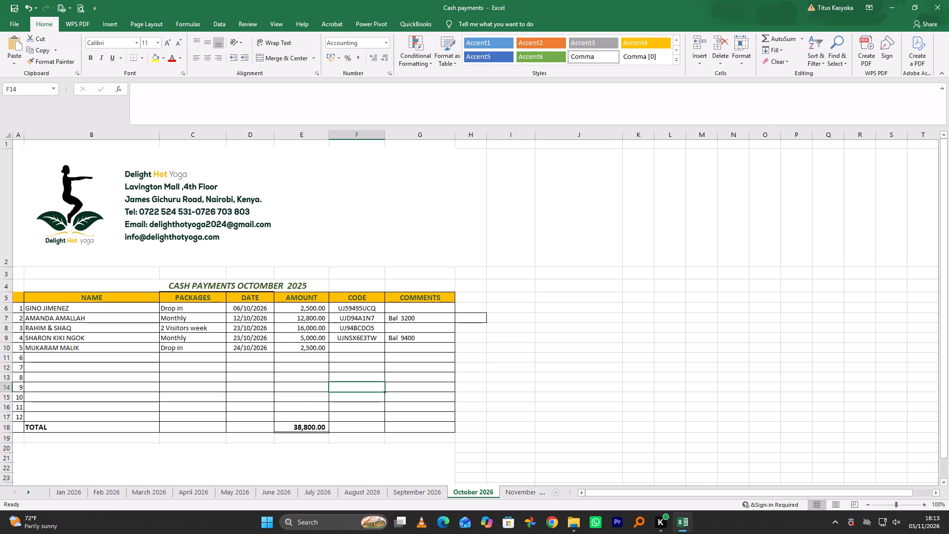
Change the fifth payment's date to 31/10/2026.
double_click(240, 347)
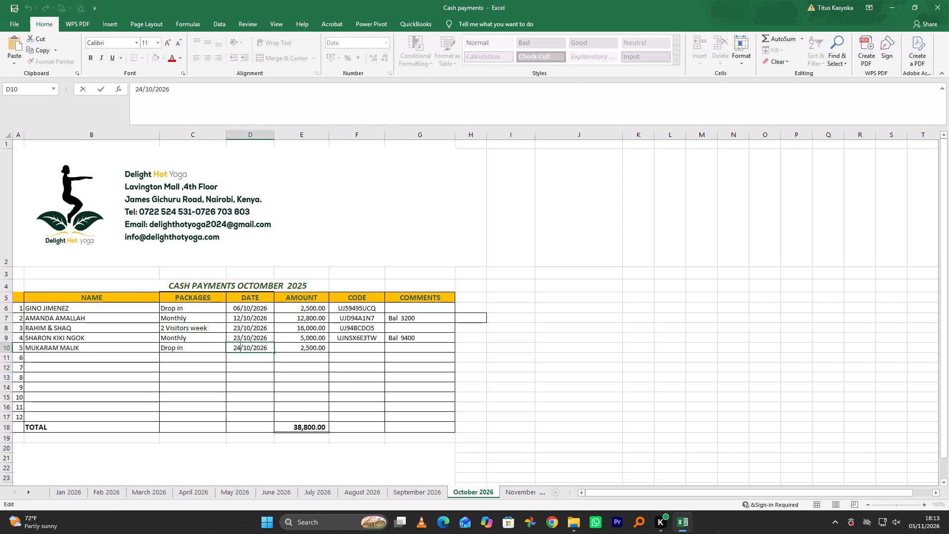
key("BackSpace")
key("BackSpace")
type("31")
double_click(356, 349)
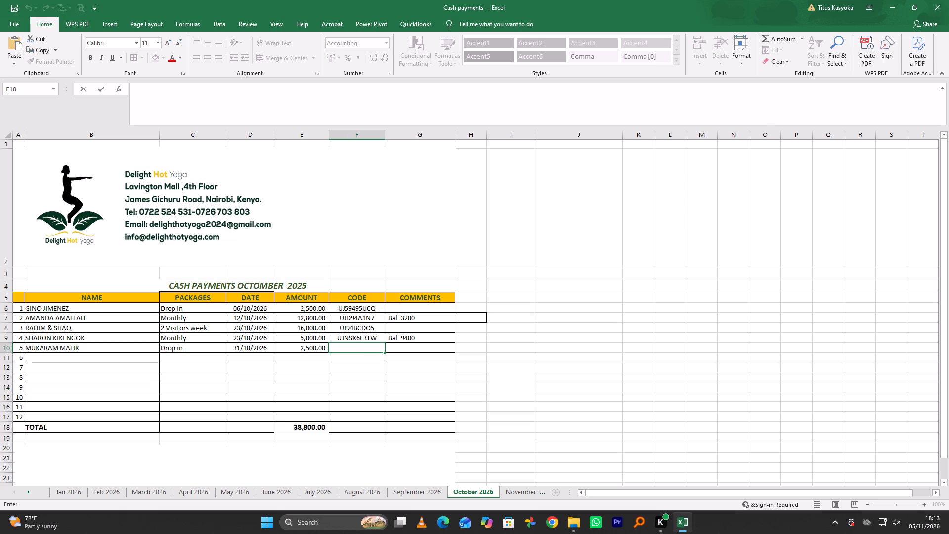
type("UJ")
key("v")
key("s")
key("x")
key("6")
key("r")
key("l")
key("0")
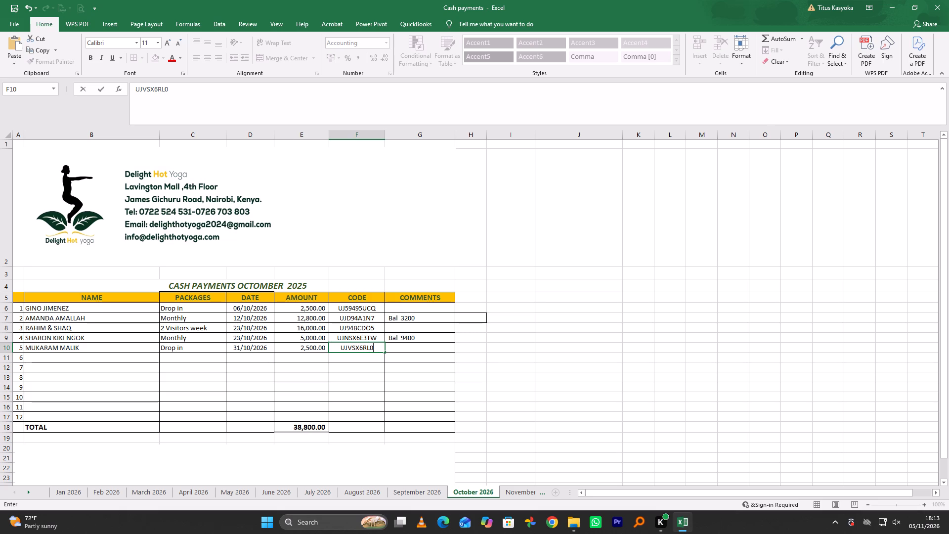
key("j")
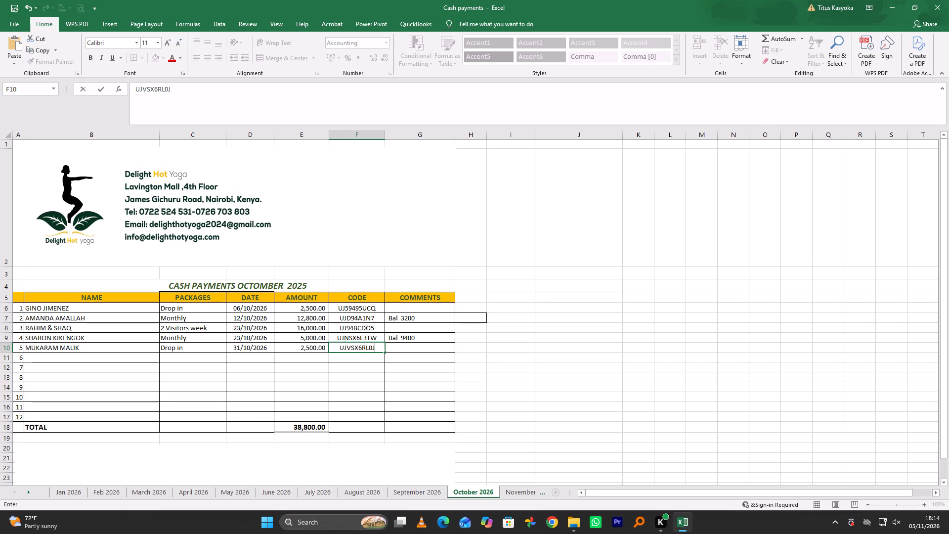
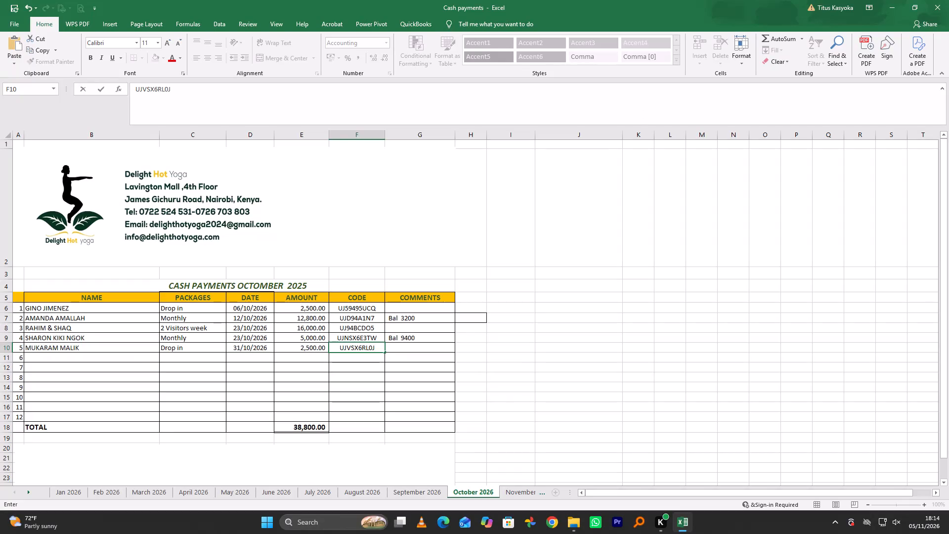
Switch to the November 2026 cash payments sheet and clear the selection of its comments cells.
left_click(518, 494)
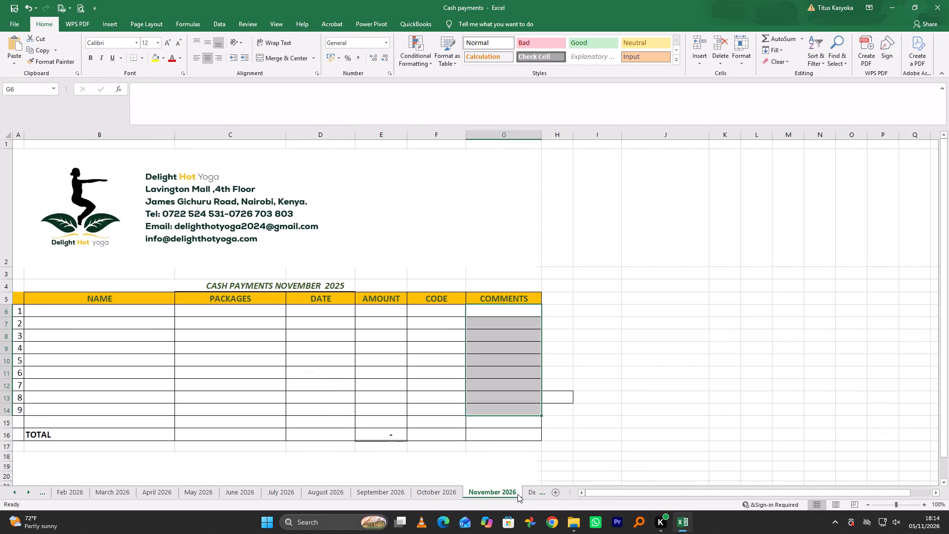
left_click(663, 380)
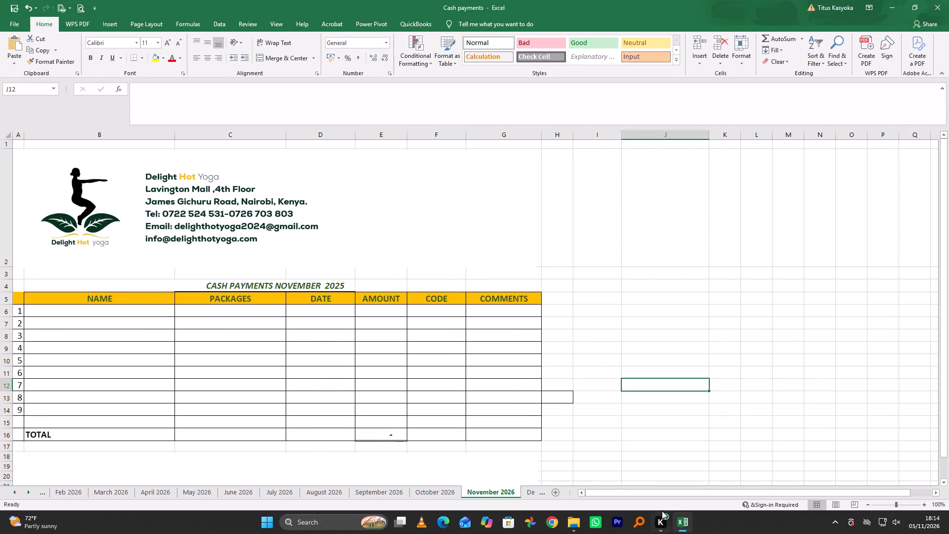
Minimise the Cash payments workbook to return to the Financial report folder.
left_click(892, 8)
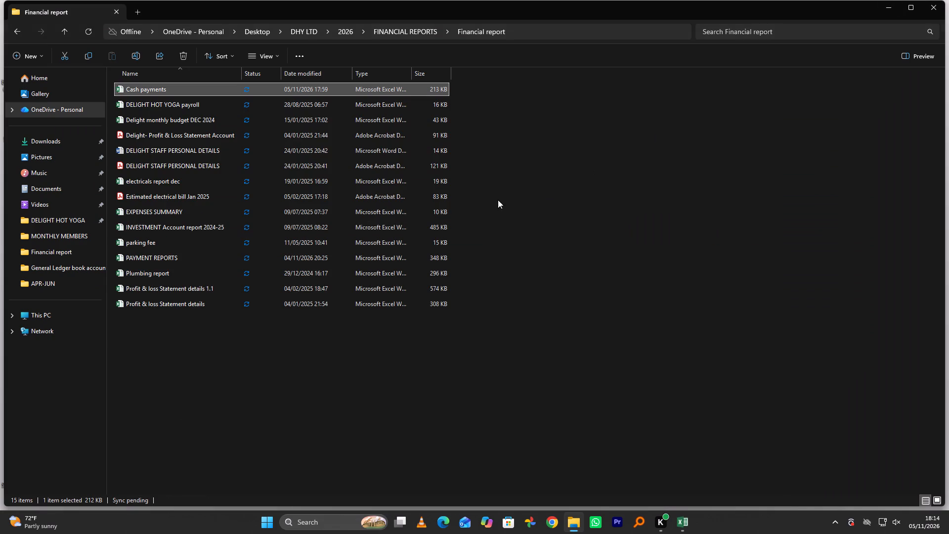
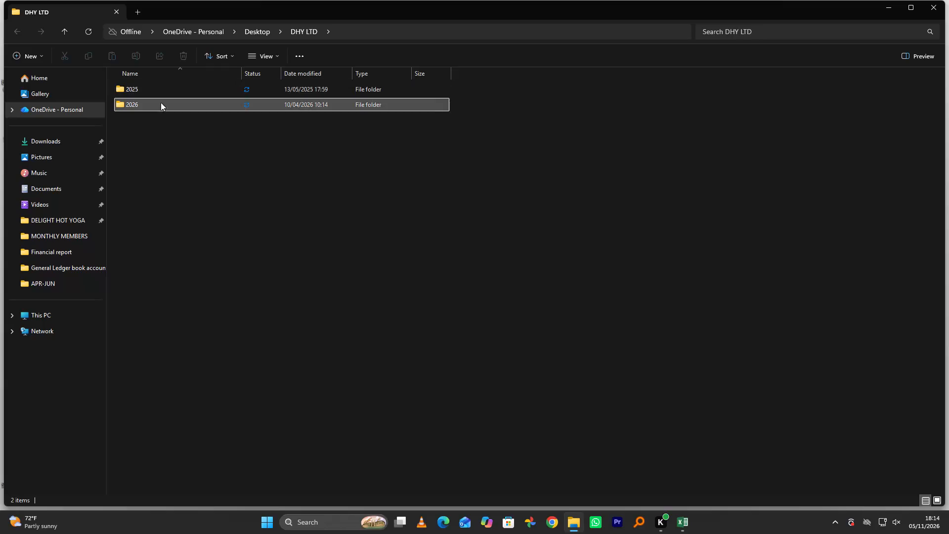
Open the PAYMENT REPORTS workbook from the Financial report folder under the 2026 FINANCIAL REPORTS.
double_click(171, 107)
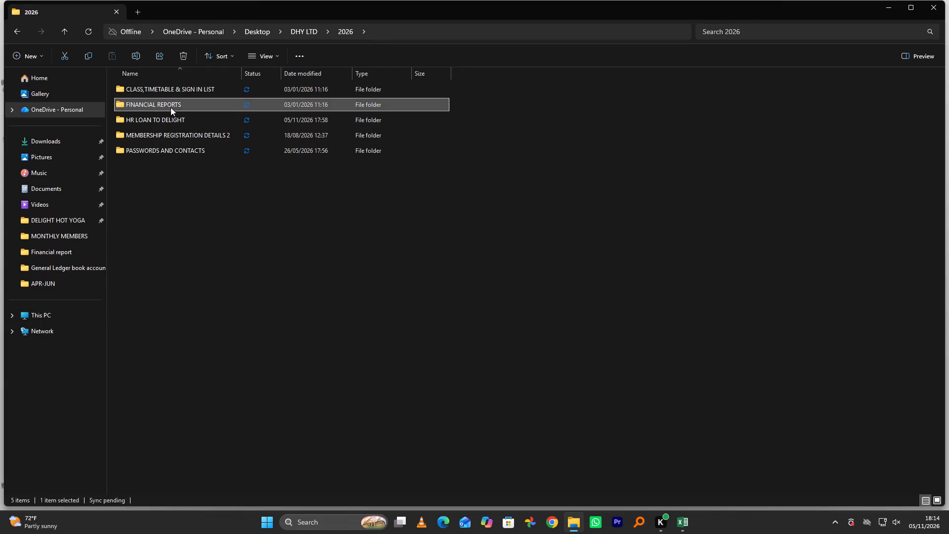
double_click(160, 134)
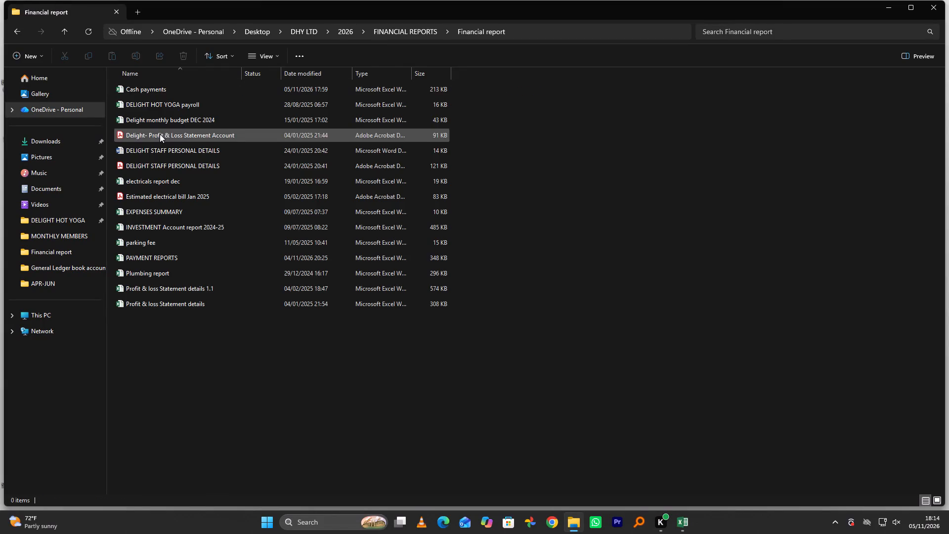
double_click(171, 261)
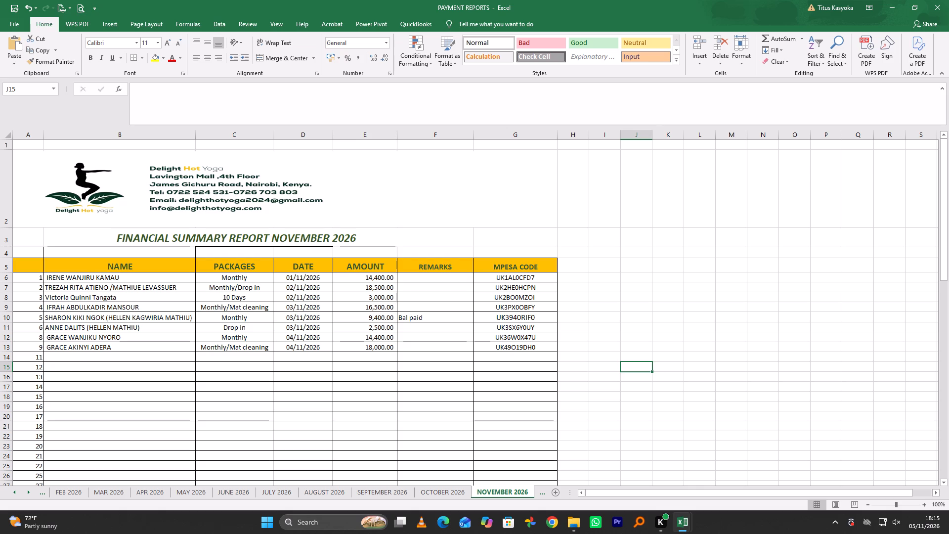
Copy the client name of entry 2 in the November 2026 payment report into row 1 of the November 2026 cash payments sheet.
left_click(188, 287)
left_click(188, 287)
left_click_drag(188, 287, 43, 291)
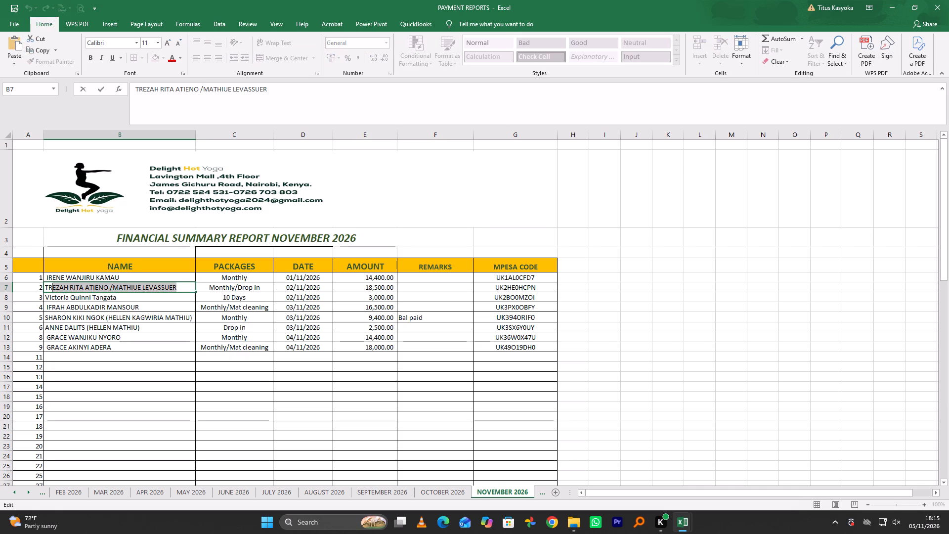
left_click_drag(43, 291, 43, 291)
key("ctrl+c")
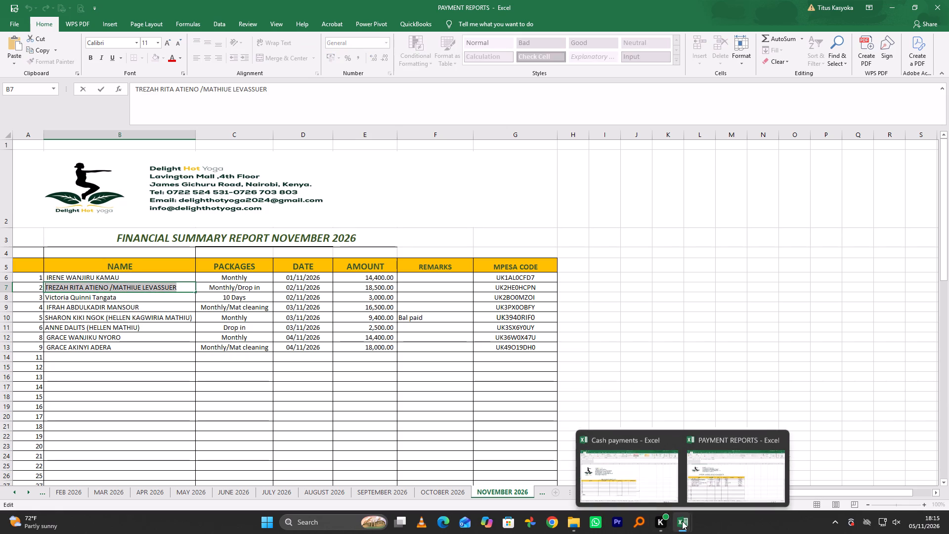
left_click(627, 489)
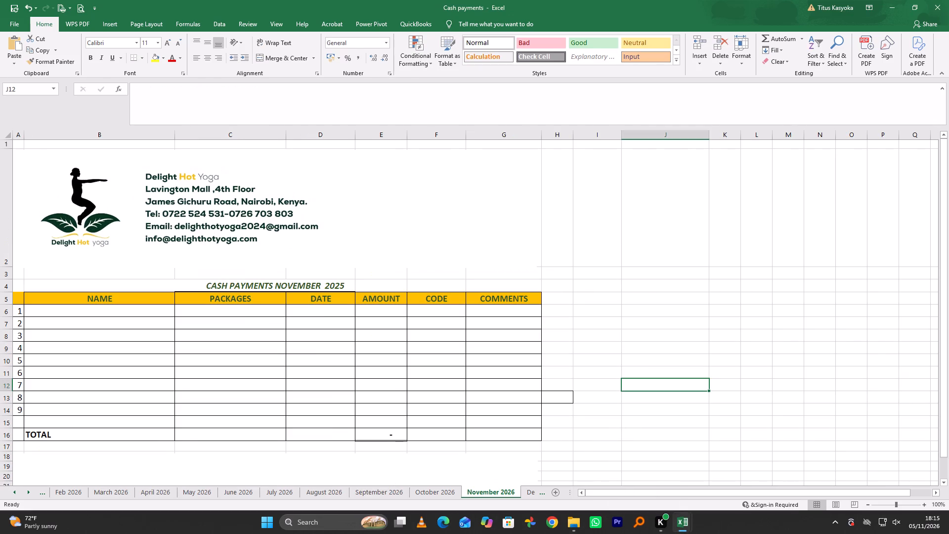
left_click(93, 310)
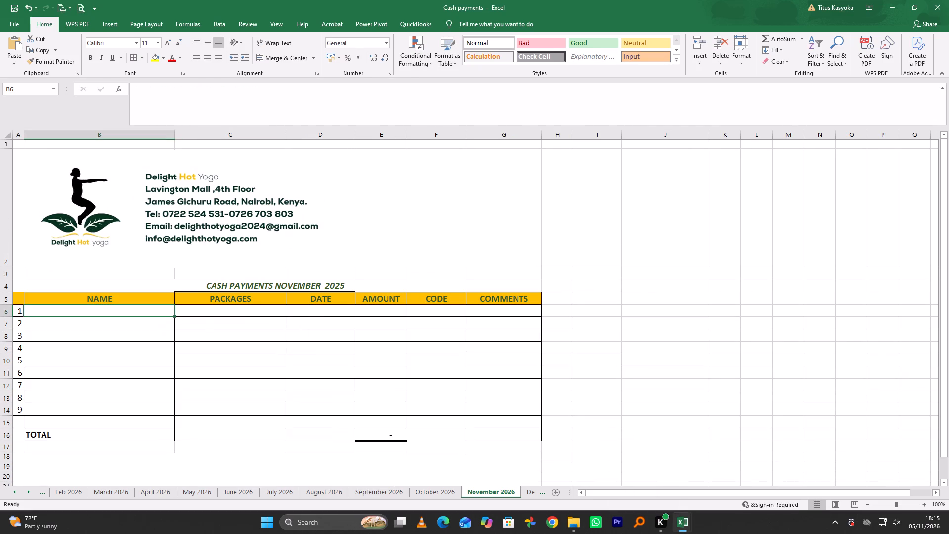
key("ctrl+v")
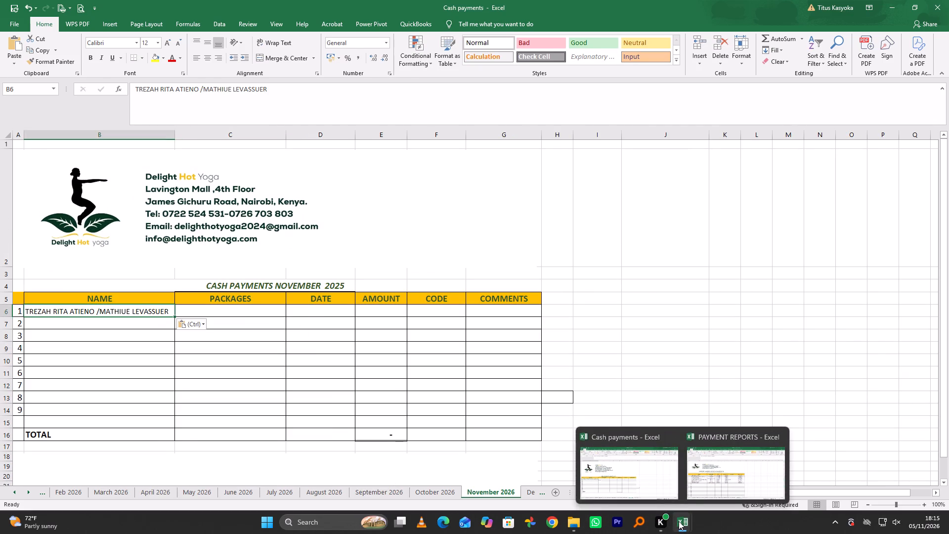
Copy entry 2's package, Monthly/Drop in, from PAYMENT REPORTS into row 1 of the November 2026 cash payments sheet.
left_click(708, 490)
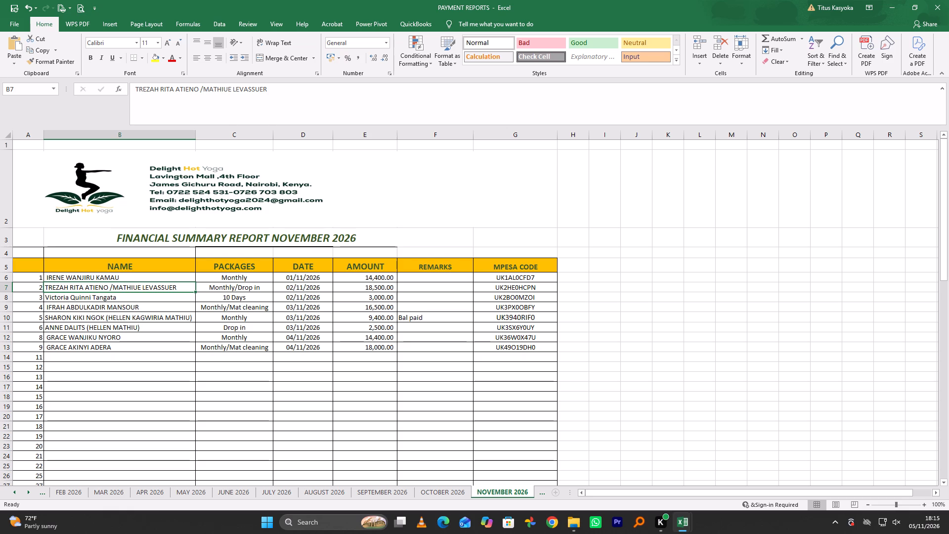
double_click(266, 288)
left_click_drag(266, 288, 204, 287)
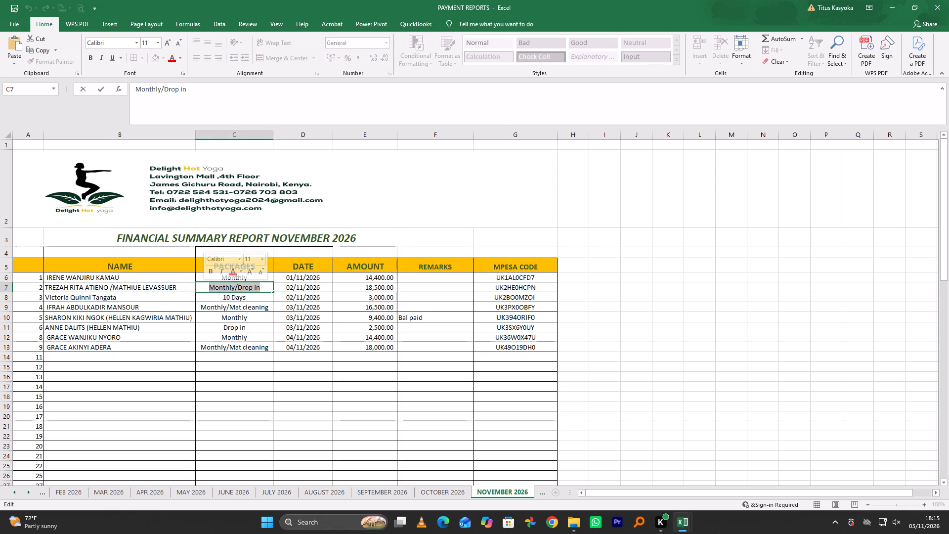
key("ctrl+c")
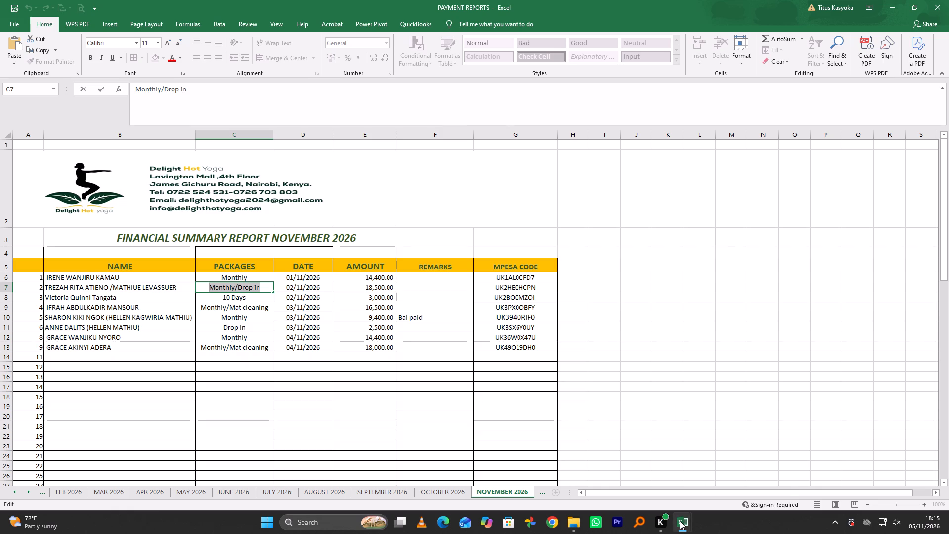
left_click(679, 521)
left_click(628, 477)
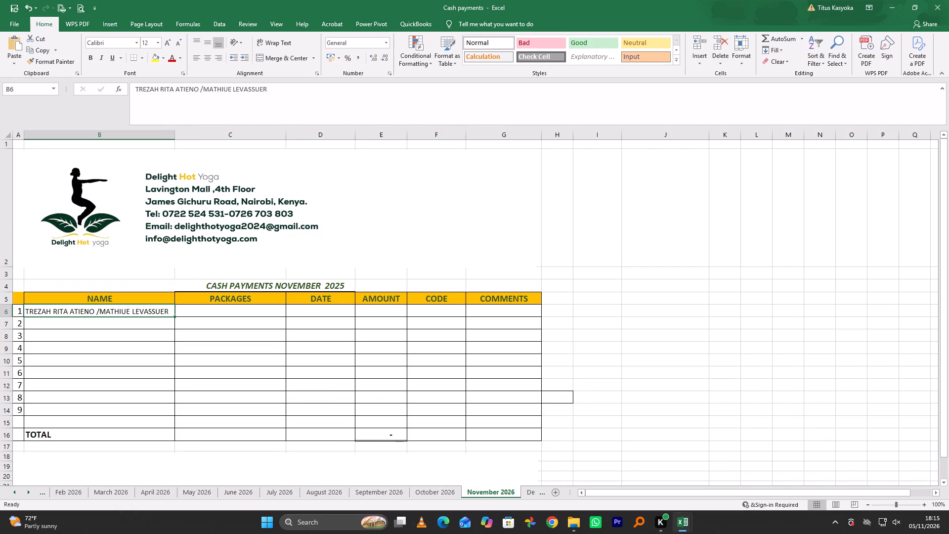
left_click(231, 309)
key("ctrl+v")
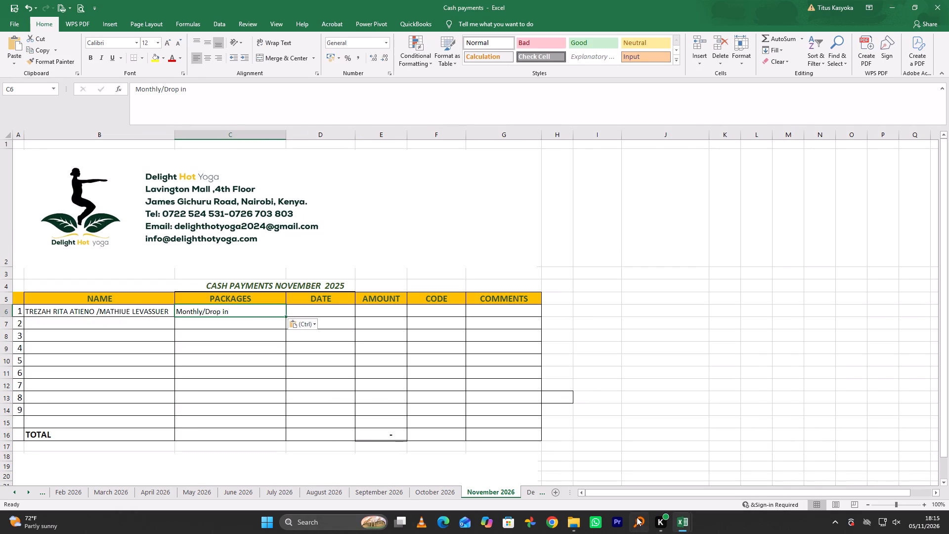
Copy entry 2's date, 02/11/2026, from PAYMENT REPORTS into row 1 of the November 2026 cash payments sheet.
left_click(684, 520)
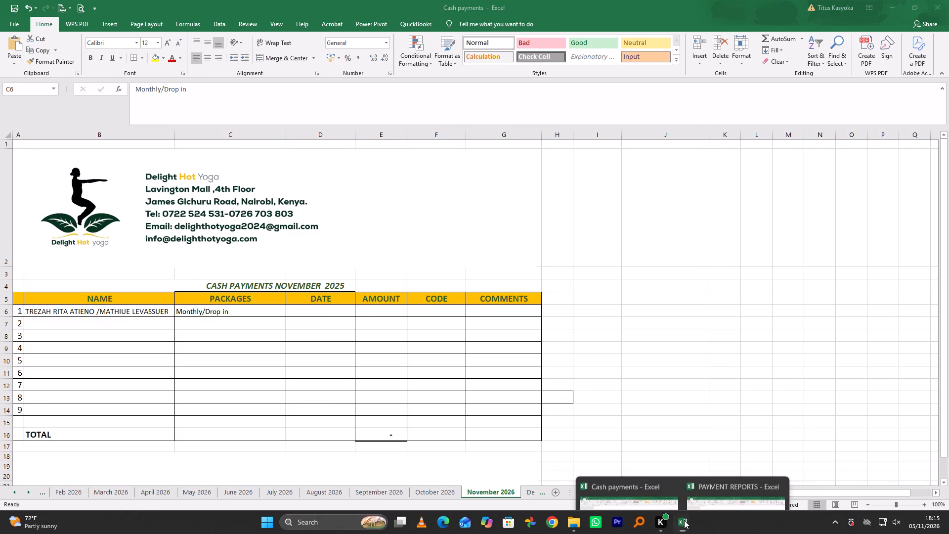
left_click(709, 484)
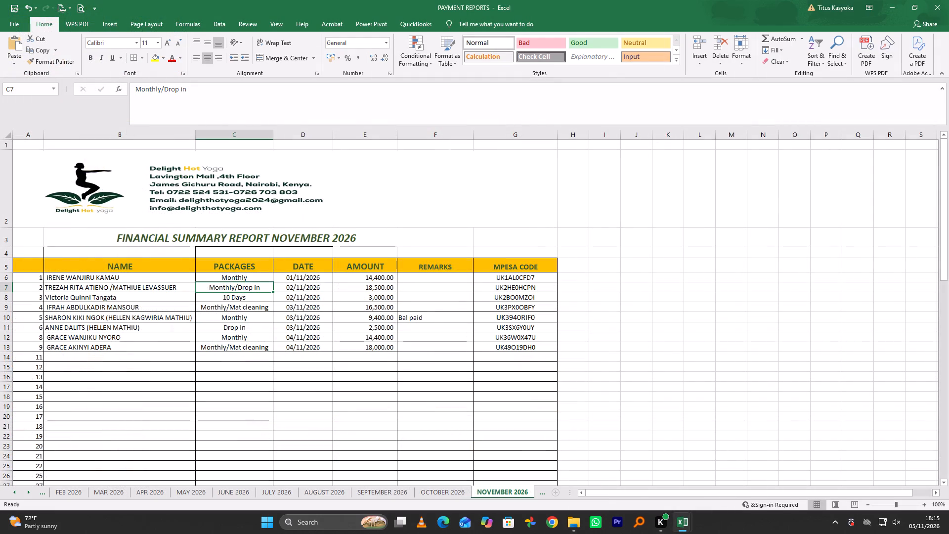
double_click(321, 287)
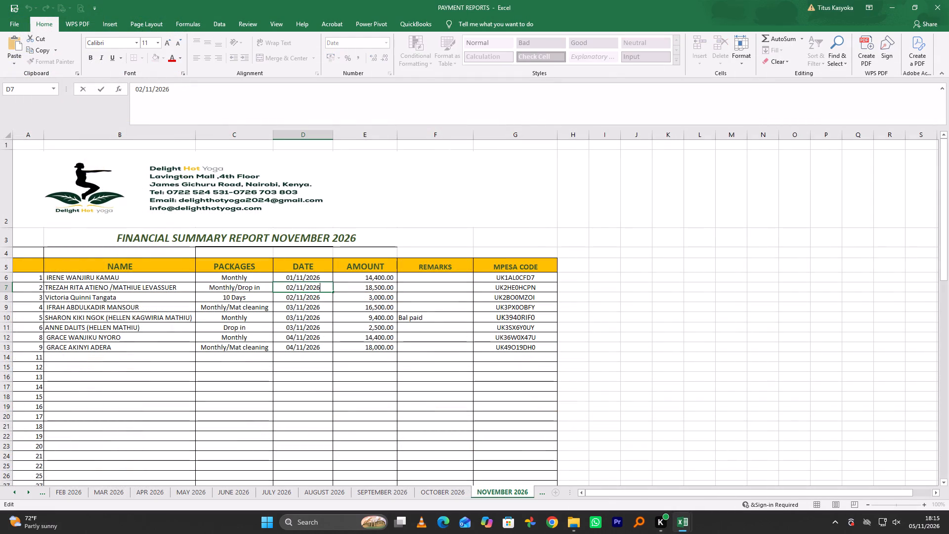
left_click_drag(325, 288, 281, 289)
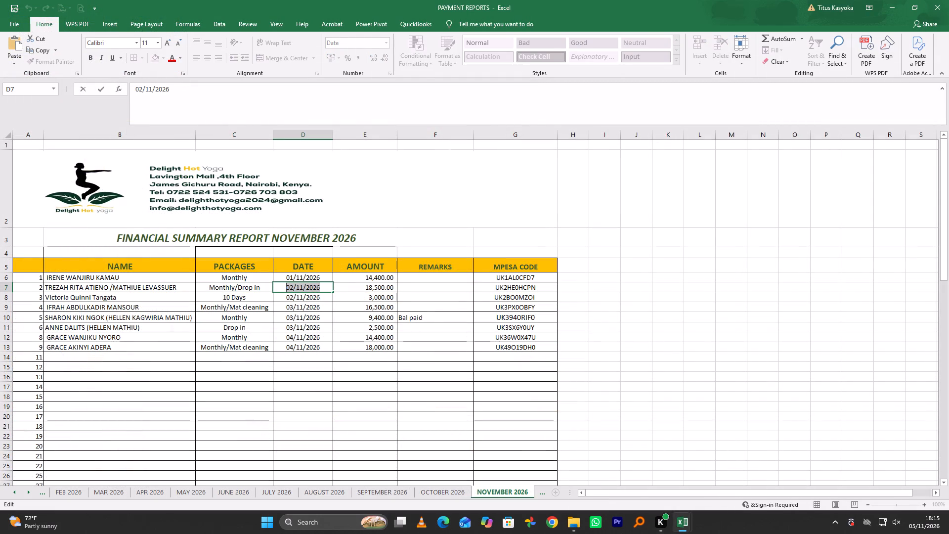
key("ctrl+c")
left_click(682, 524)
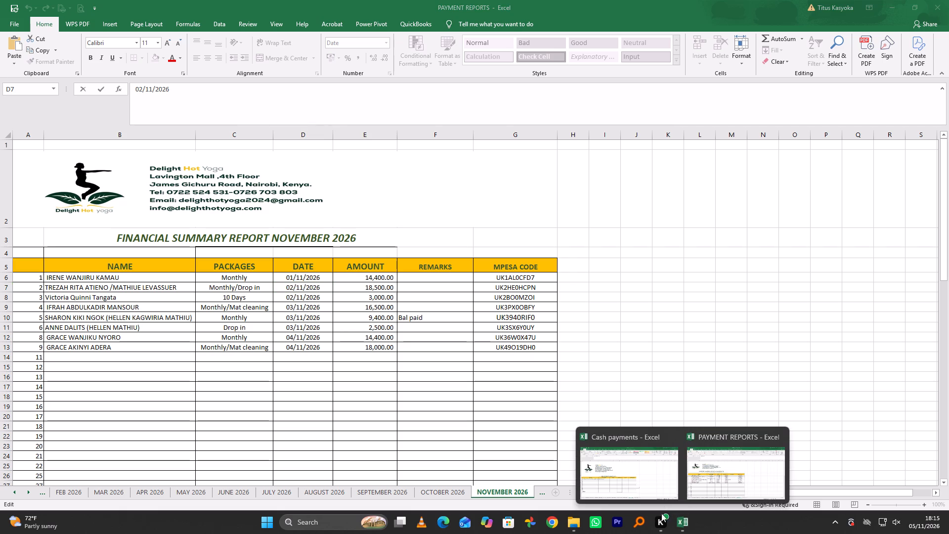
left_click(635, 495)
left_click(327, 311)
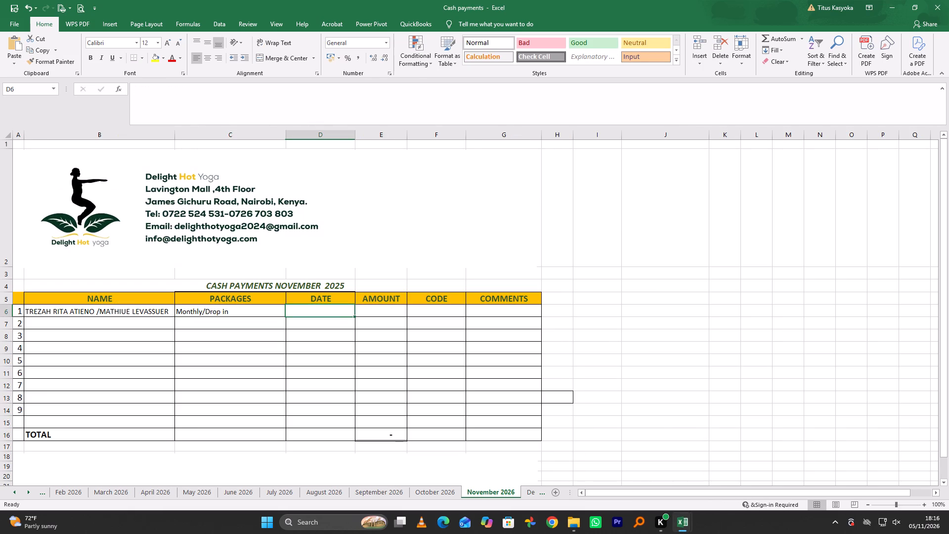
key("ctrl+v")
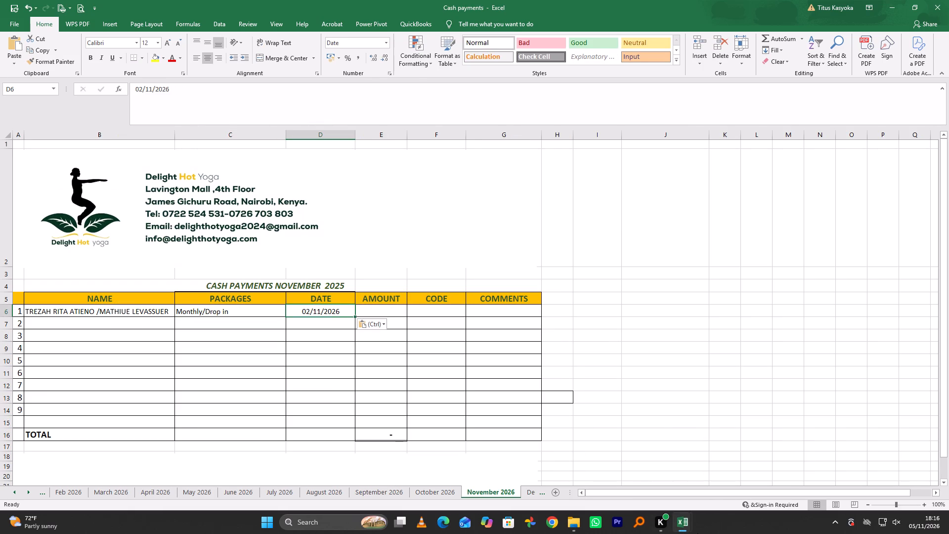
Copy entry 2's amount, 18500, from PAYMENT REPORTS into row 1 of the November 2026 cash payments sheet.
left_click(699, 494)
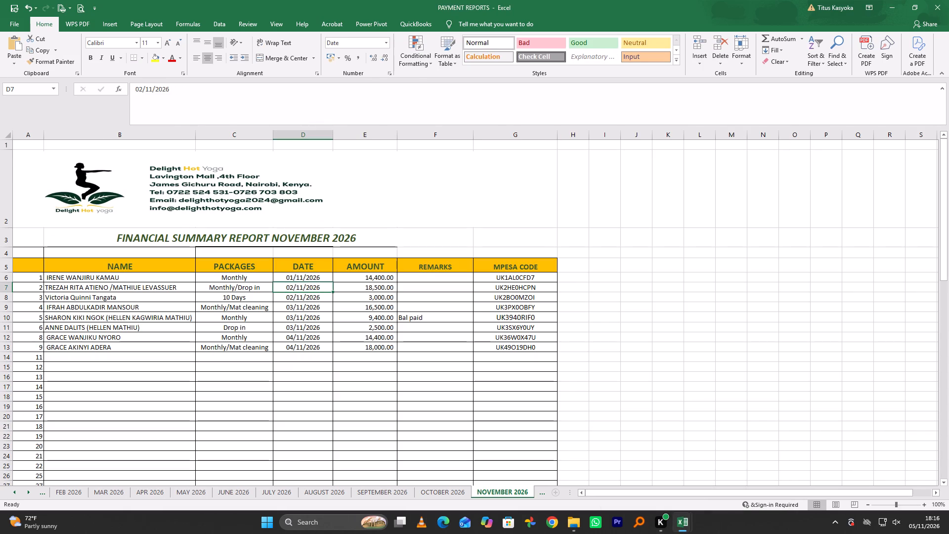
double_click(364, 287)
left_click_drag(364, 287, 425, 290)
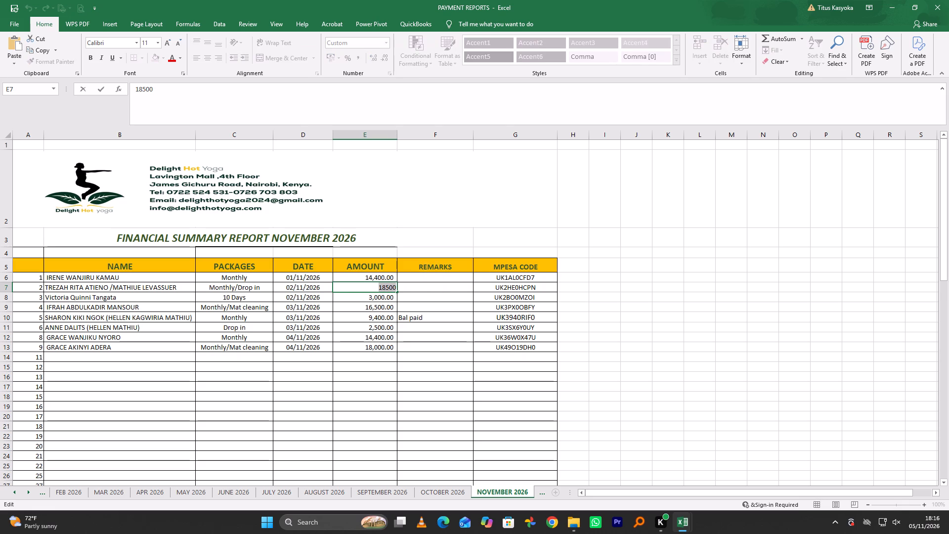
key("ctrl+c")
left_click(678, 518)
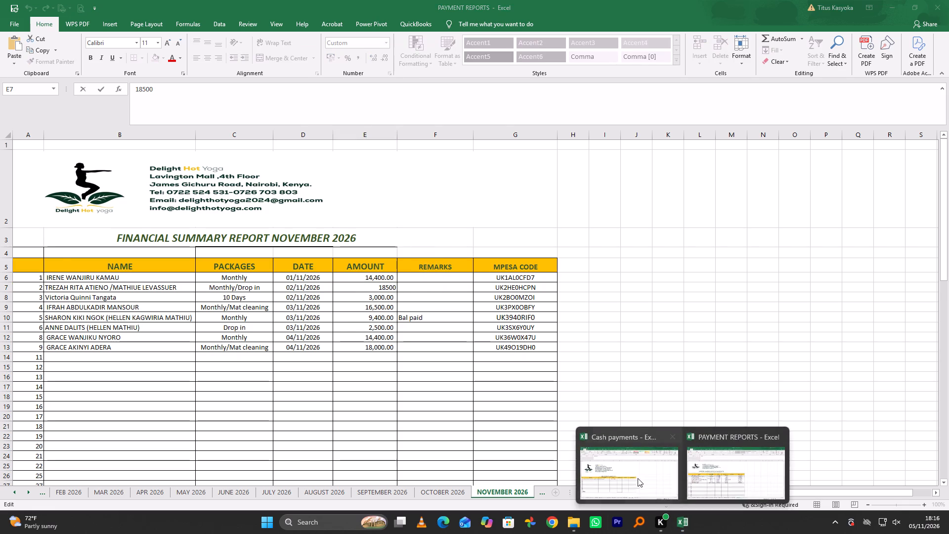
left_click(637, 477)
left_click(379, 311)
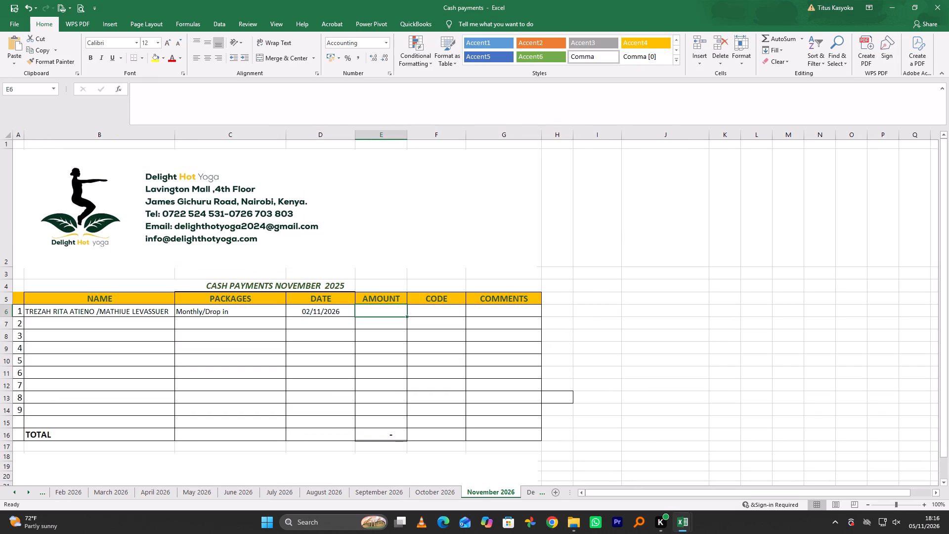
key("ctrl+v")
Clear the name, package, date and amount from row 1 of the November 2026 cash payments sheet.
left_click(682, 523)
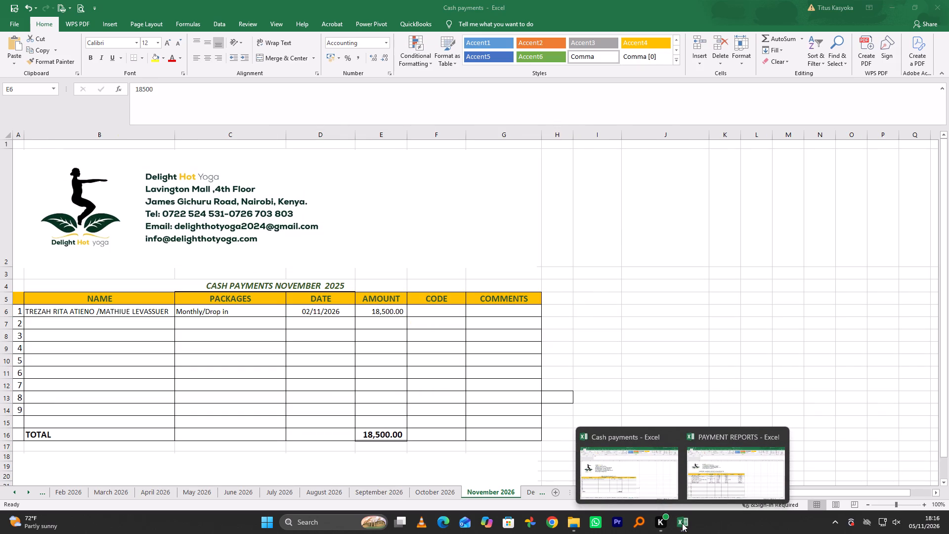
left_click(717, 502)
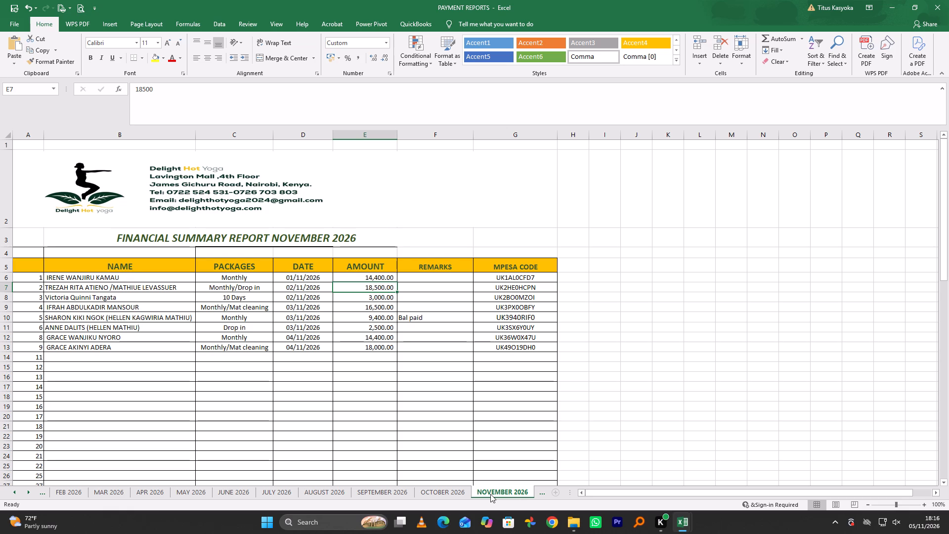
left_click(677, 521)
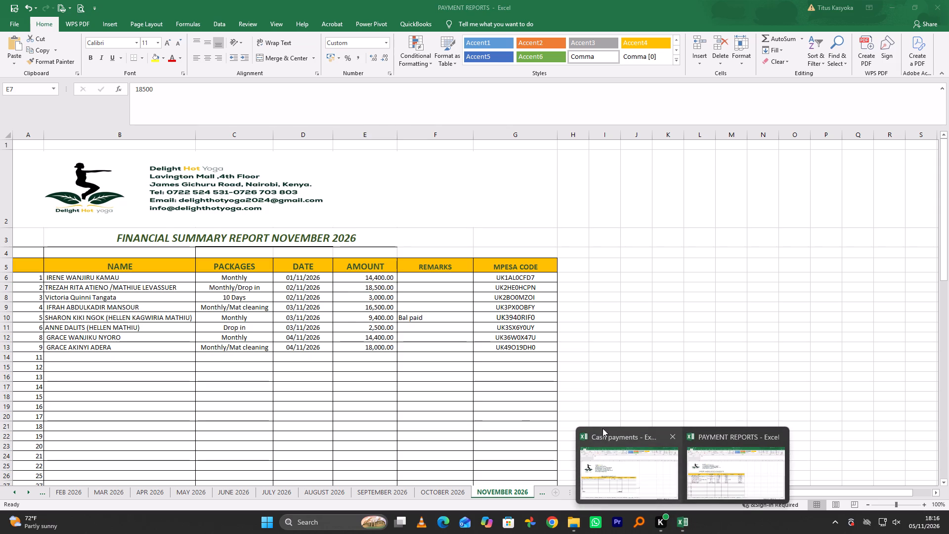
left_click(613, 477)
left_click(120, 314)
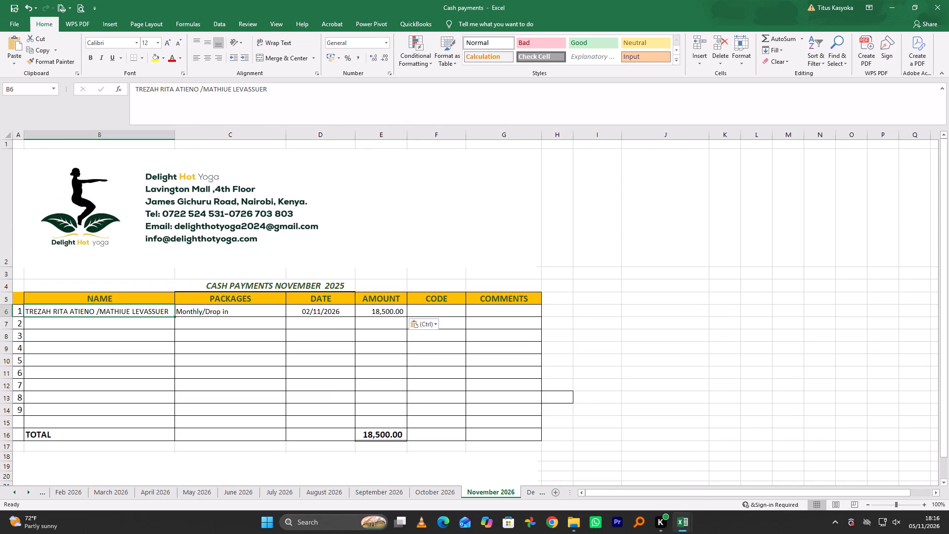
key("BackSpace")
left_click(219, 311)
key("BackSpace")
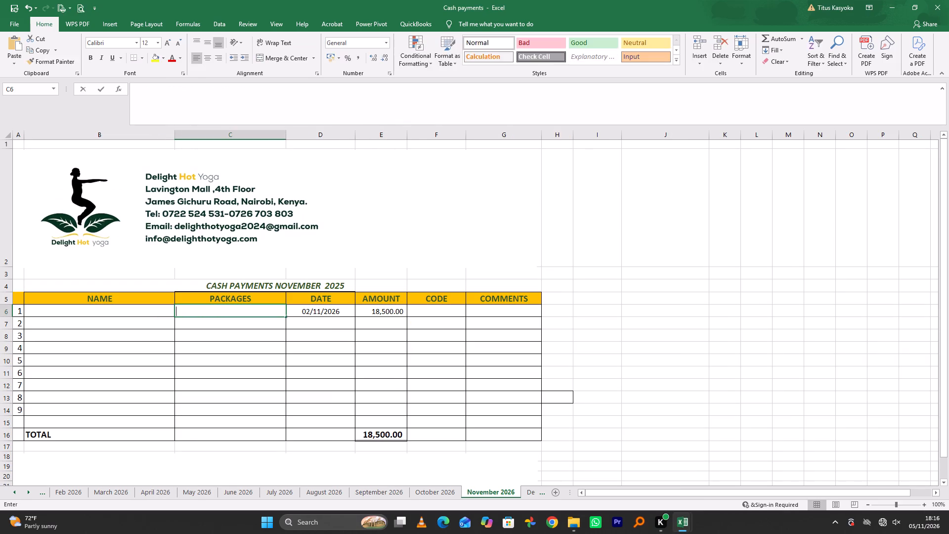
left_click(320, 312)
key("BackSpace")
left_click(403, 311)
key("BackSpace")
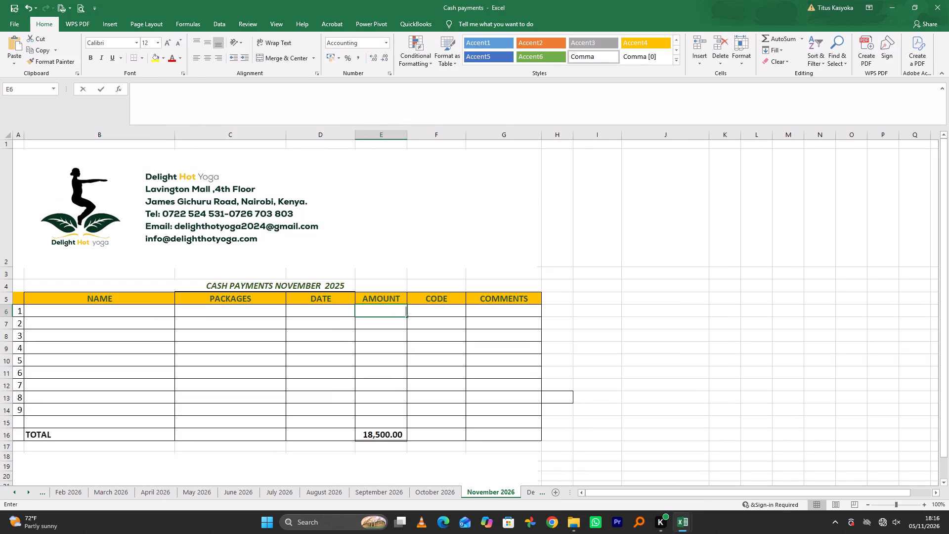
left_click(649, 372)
Copy the name, package, date and amount of entries 5 and 6 from PAYMENT REPORTS into rows 1-2 of the November 2026 cash payments sheet.
left_click(690, 523)
left_click(682, 522)
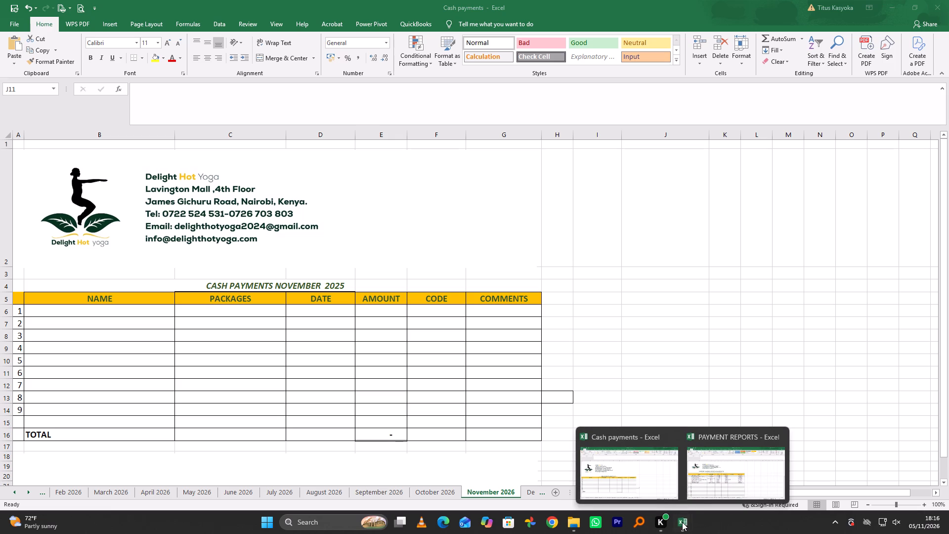
left_click(713, 476)
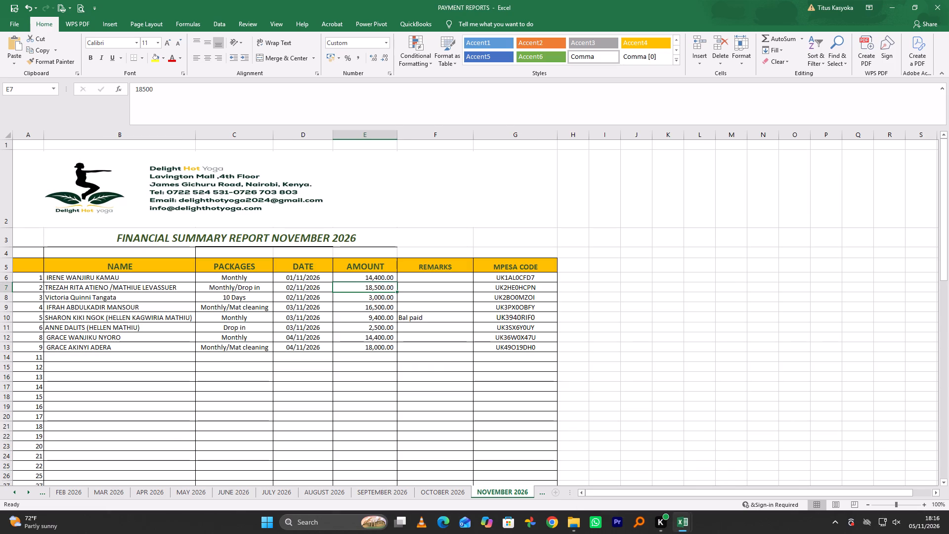
left_click_drag(103, 319, 103, 326)
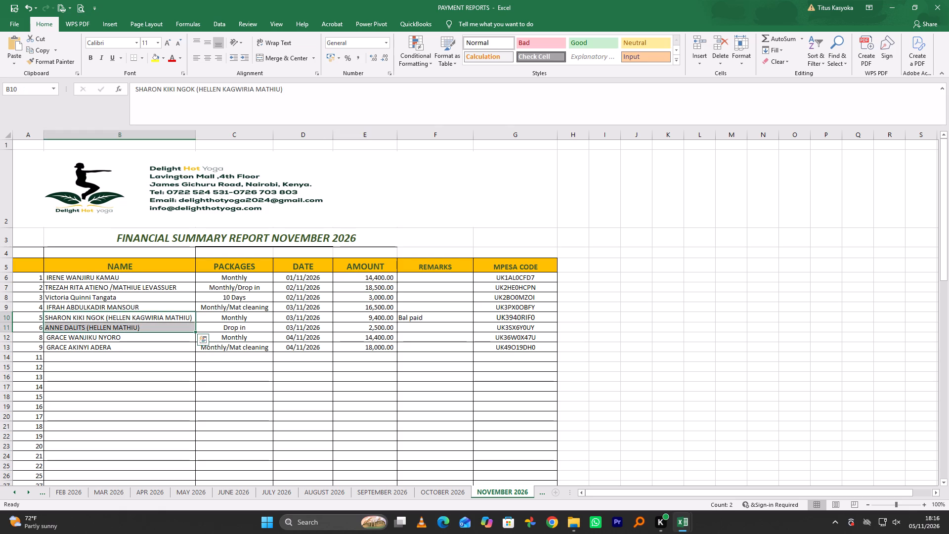
left_click(139, 318)
left_click_drag(632, 409, 639, 409)
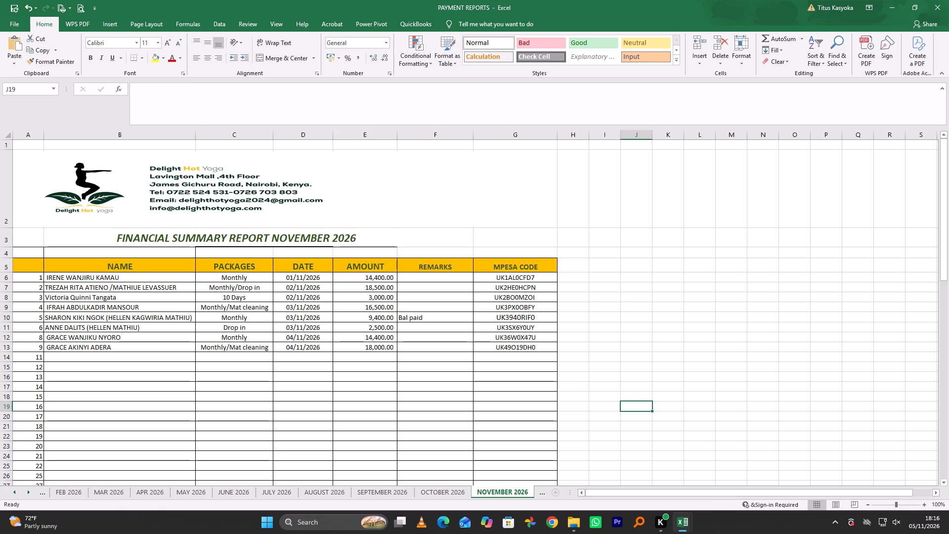
left_click_drag(142, 319, 306, 325)
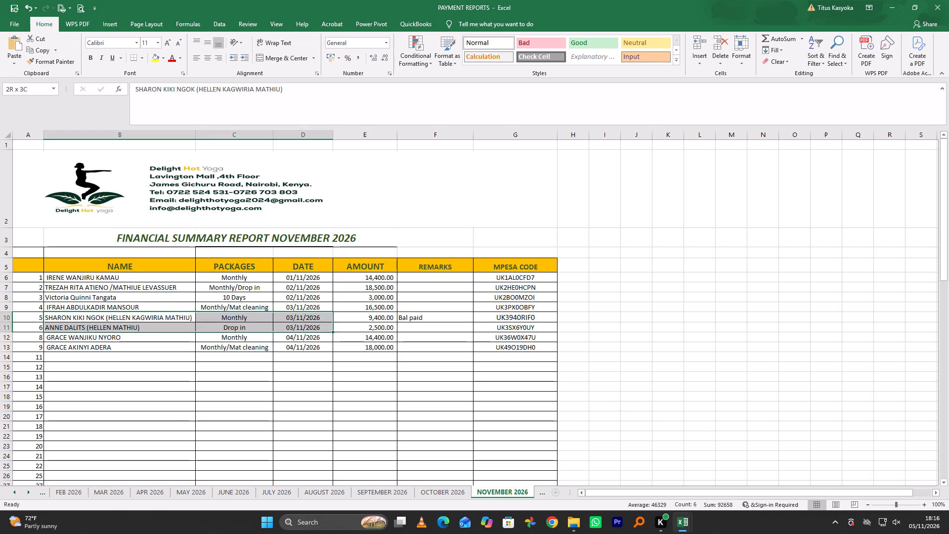
left_click_drag(306, 325, 350, 328)
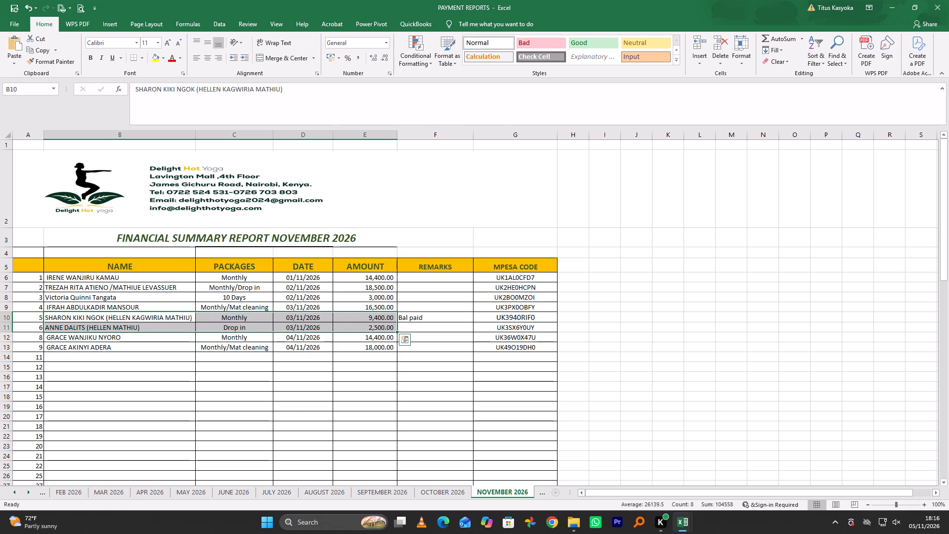
key("ctrl+c")
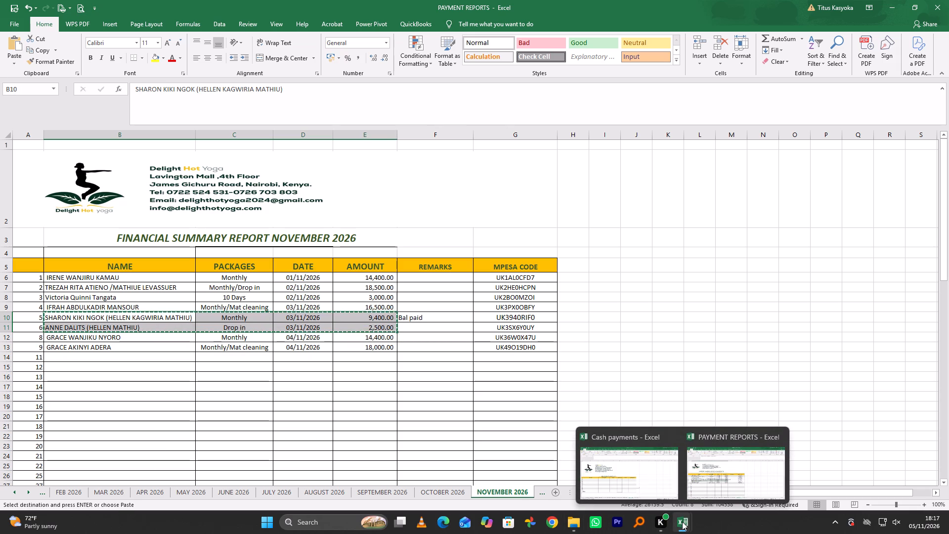
left_click(644, 487)
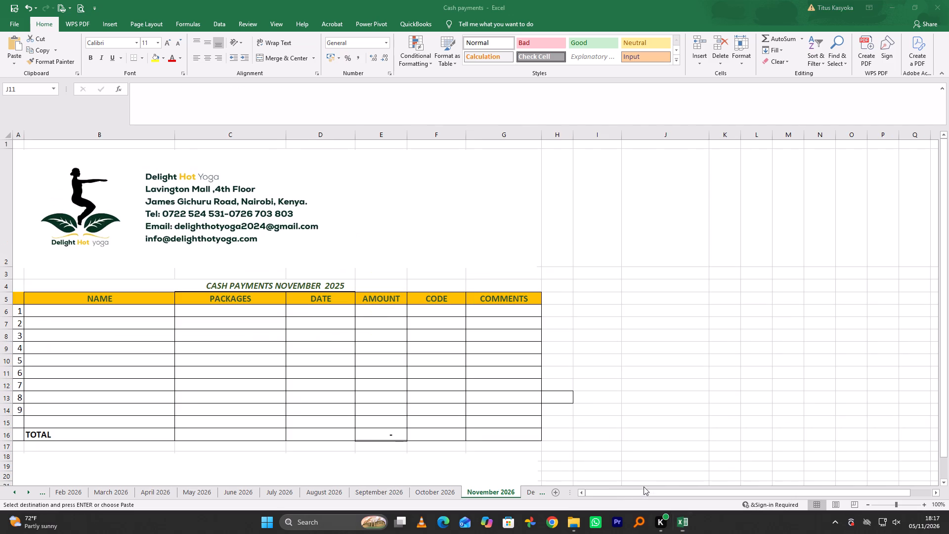
left_click_drag(97, 310, 320, 317)
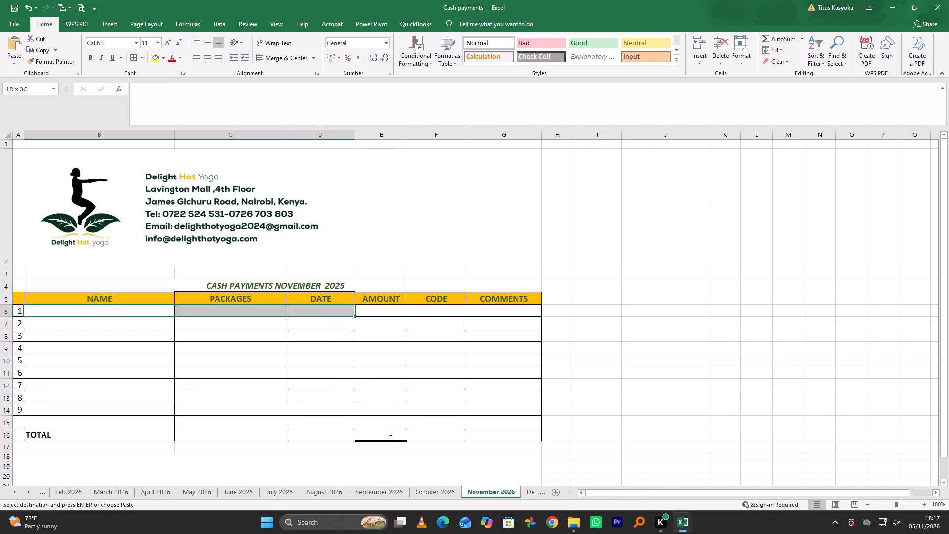
left_click_drag(320, 317, 500, 322)
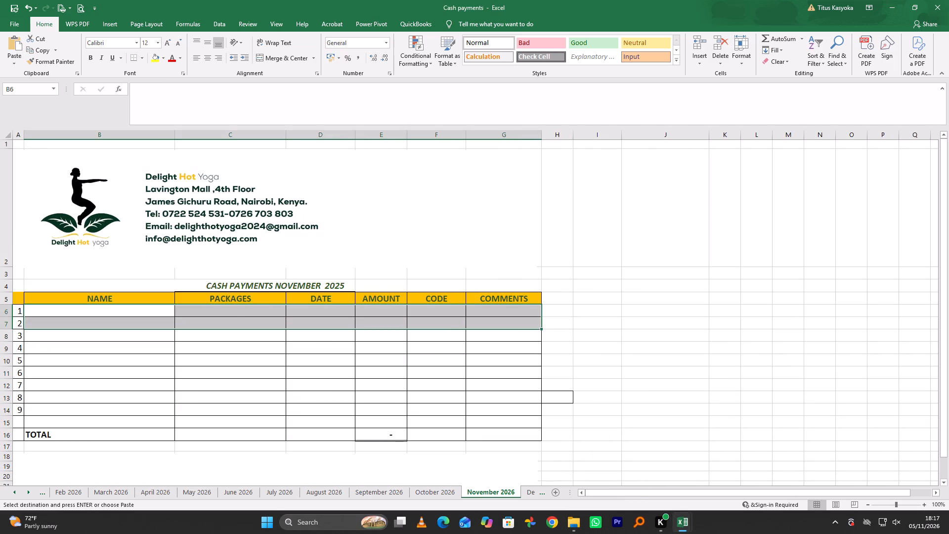
key("ctrl+v")
left_click(363, 378)
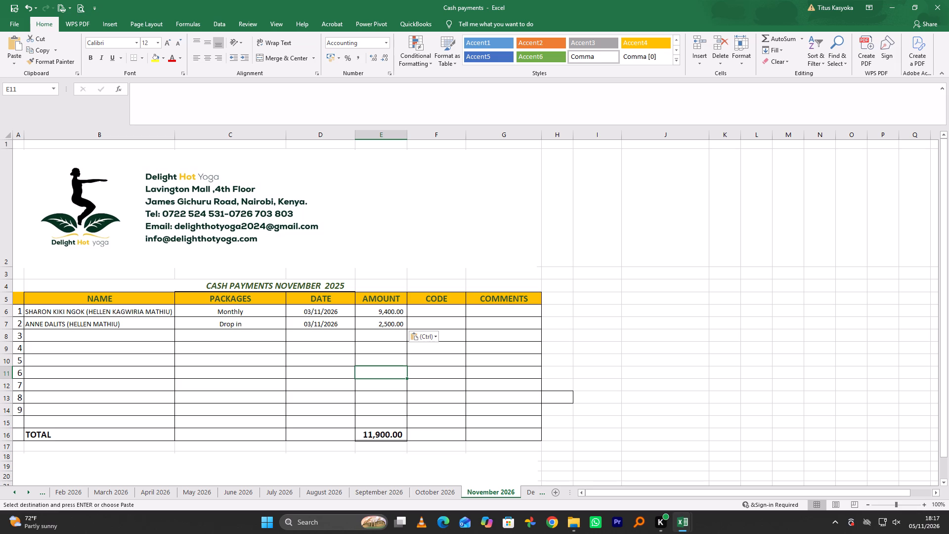
Save and close the Cash payments workbook.
left_click(685, 525)
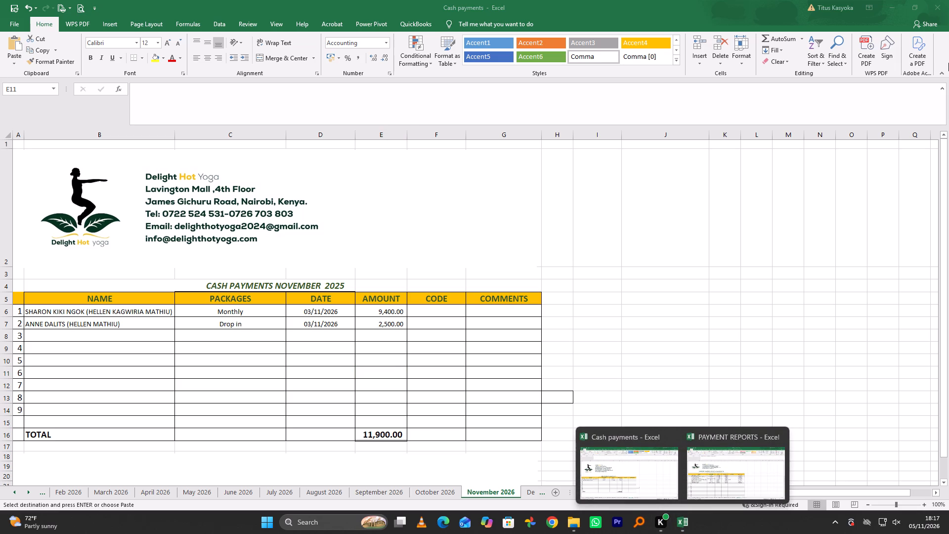
left_click(829, 249)
left_click(941, 10)
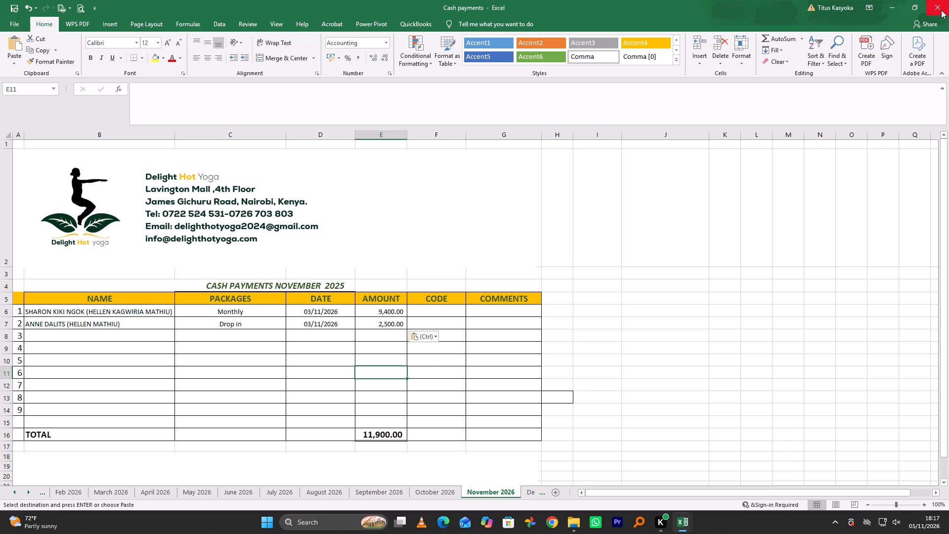
left_click(435, 279)
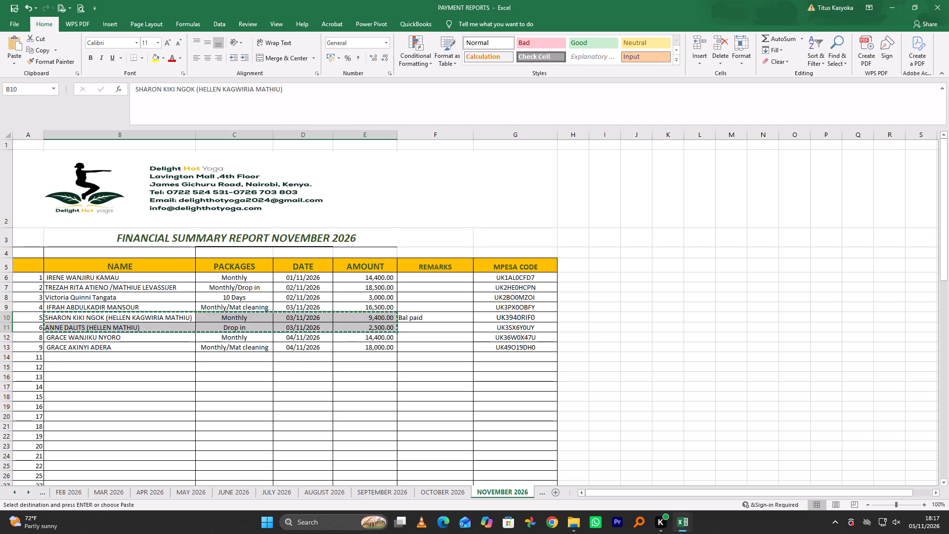
Open the October 2026 sheet of the PAYMENT REPORTS workbook.
left_click(653, 348)
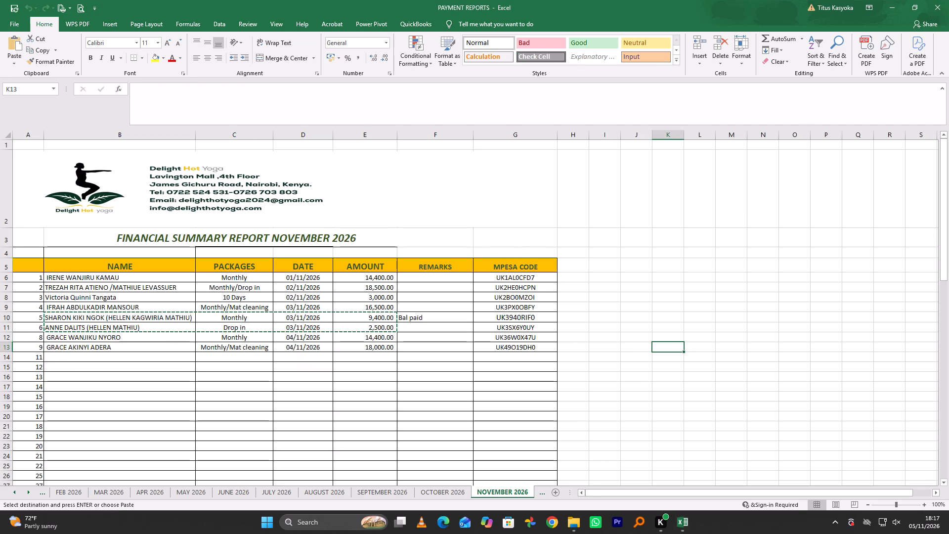
left_click(451, 492)
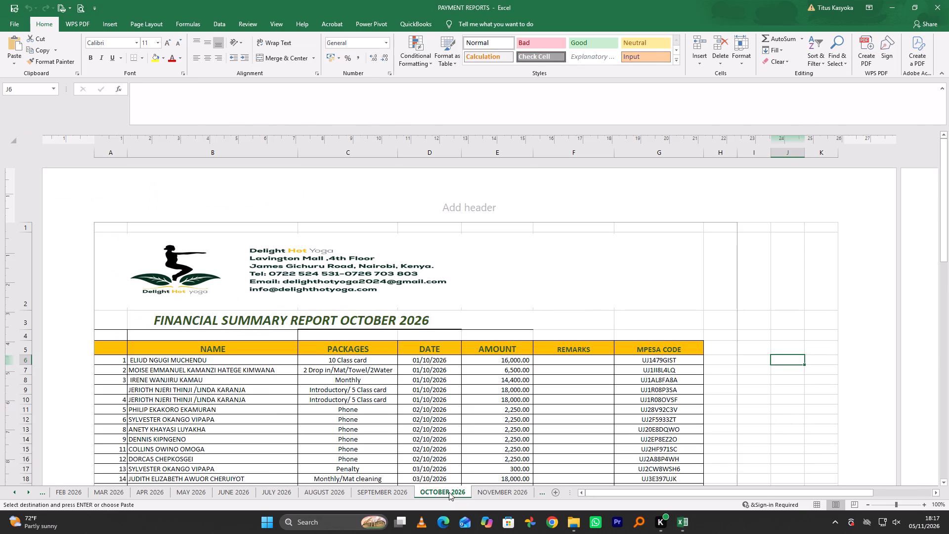
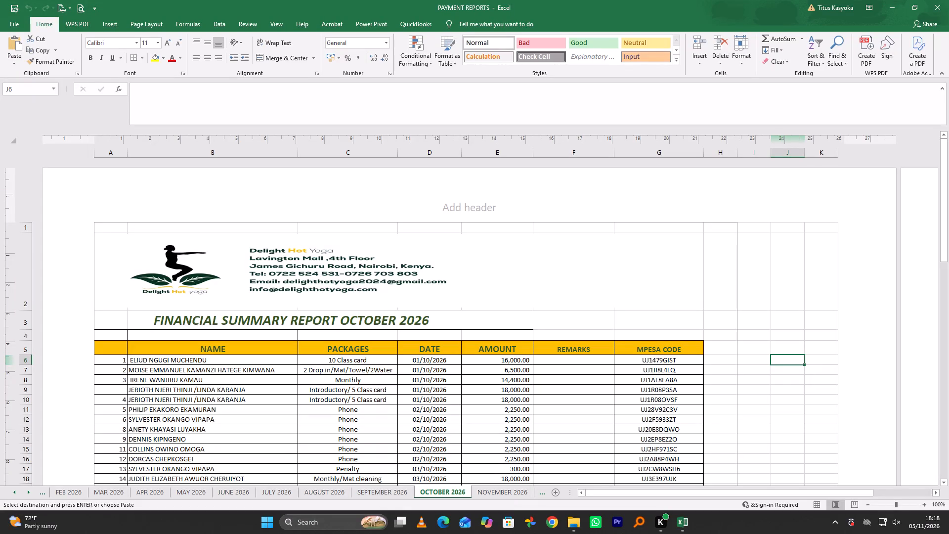
Review the October 2026 financial summary report's payment entries, from the first listed payment down to the TOTAL row.
scroll(361, 417, "up", 5)
scroll(361, 418, "down", 4)
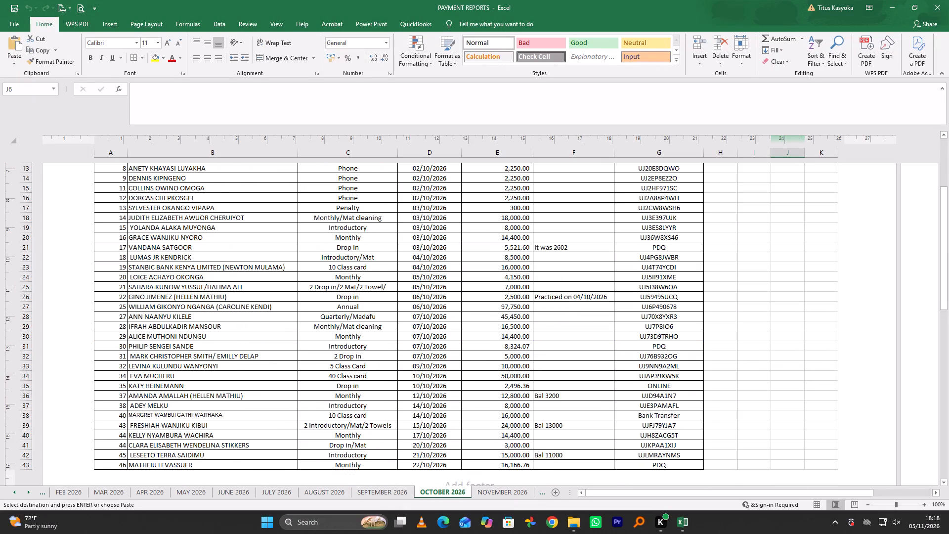
scroll(363, 417, "down", 3)
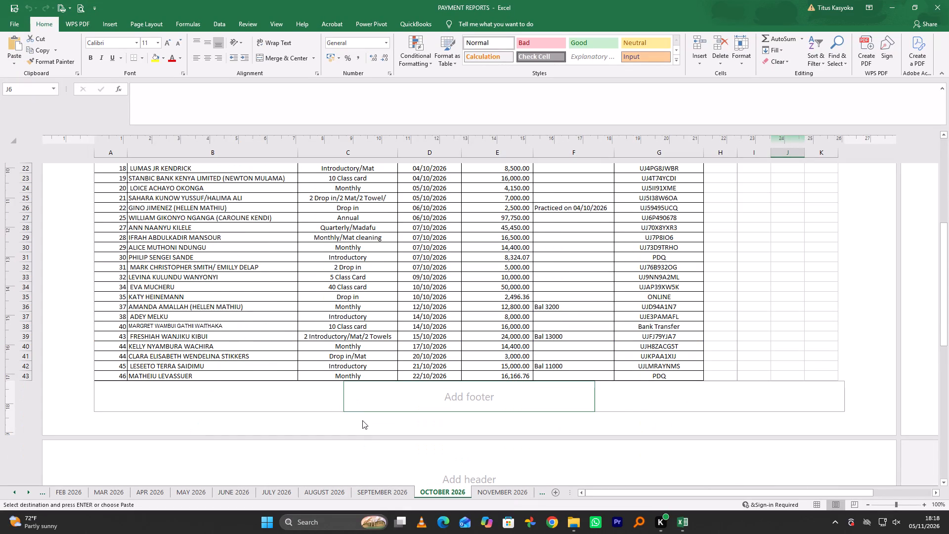
scroll(362, 420, "down", 1)
scroll(355, 359, "down", 3)
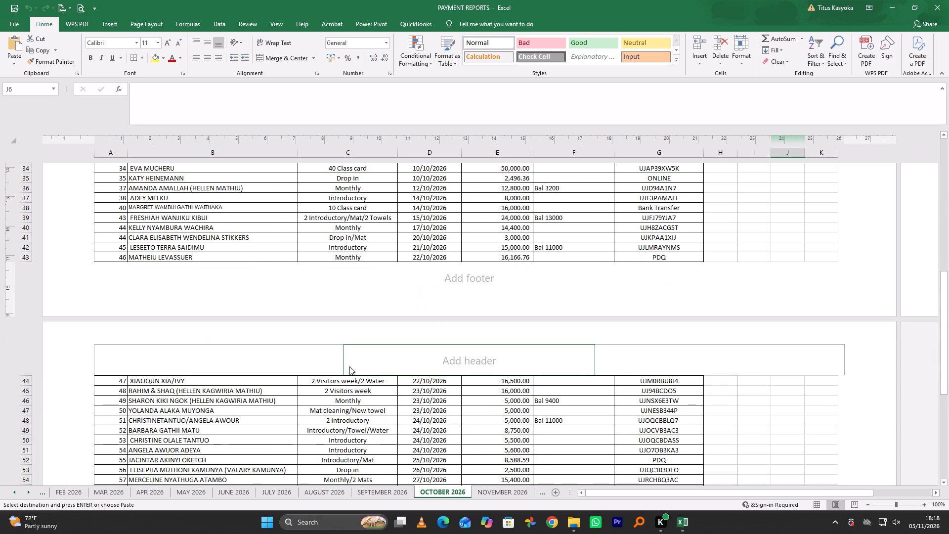
scroll(541, 408, "down", 3)
scroll(542, 407, "up", 1)
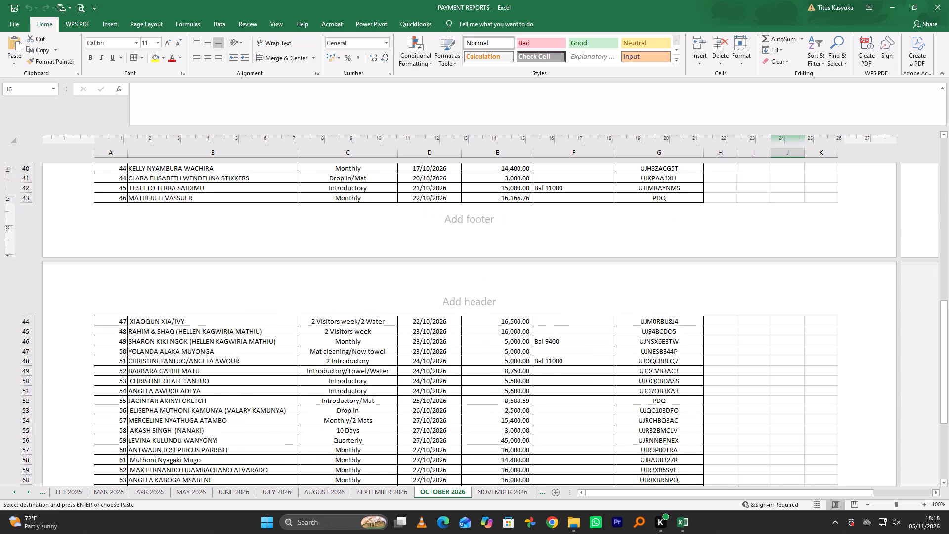
scroll(542, 407, "up", 8)
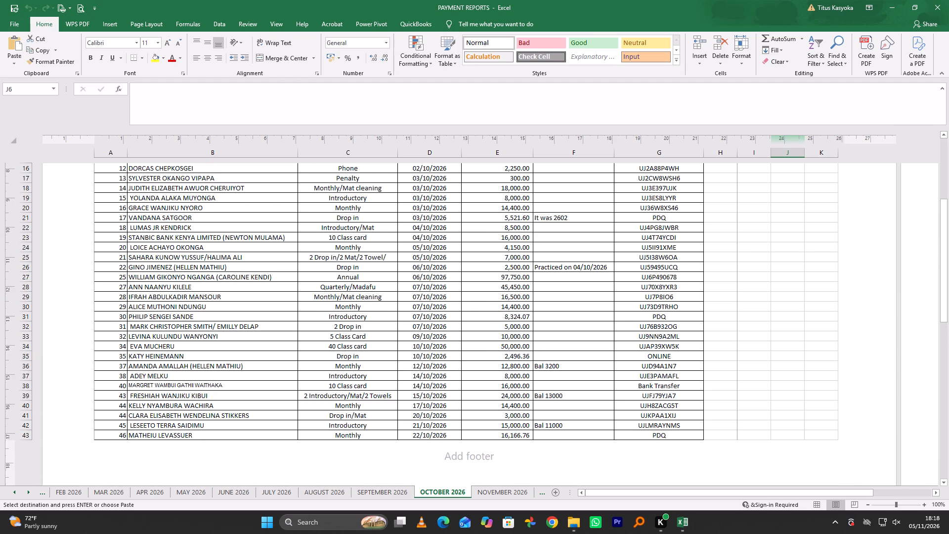
scroll(542, 408, "down", 8)
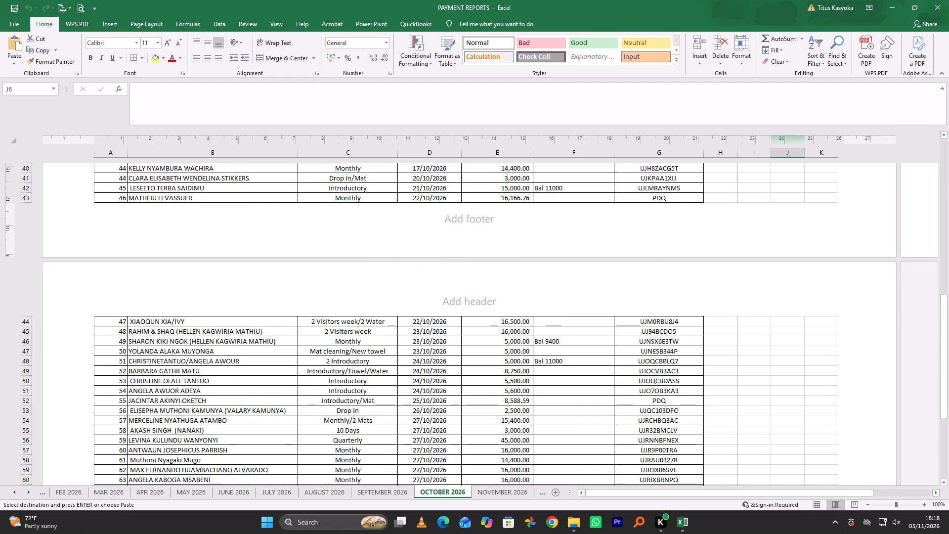
scroll(547, 406, "down", 4)
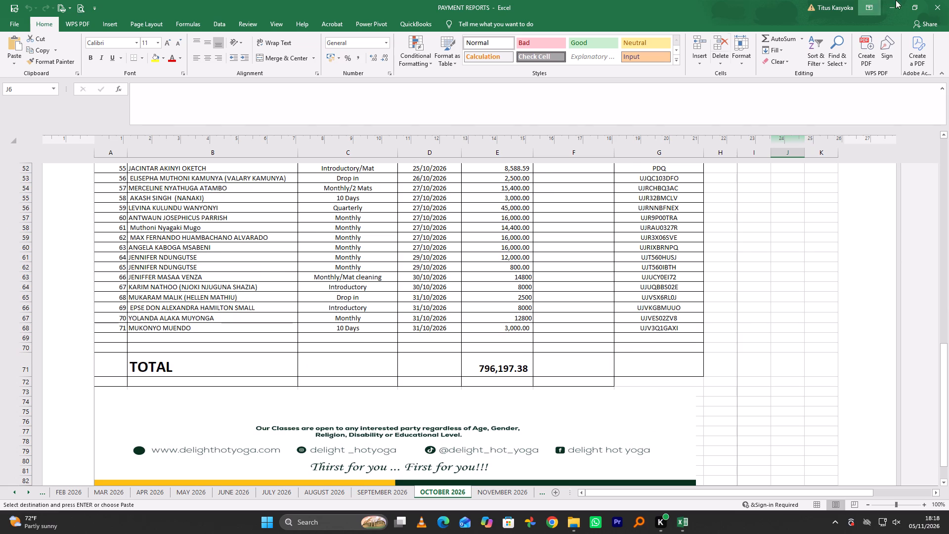
Close the PAYMENT REPORTS workbook.
left_click(937, 12)
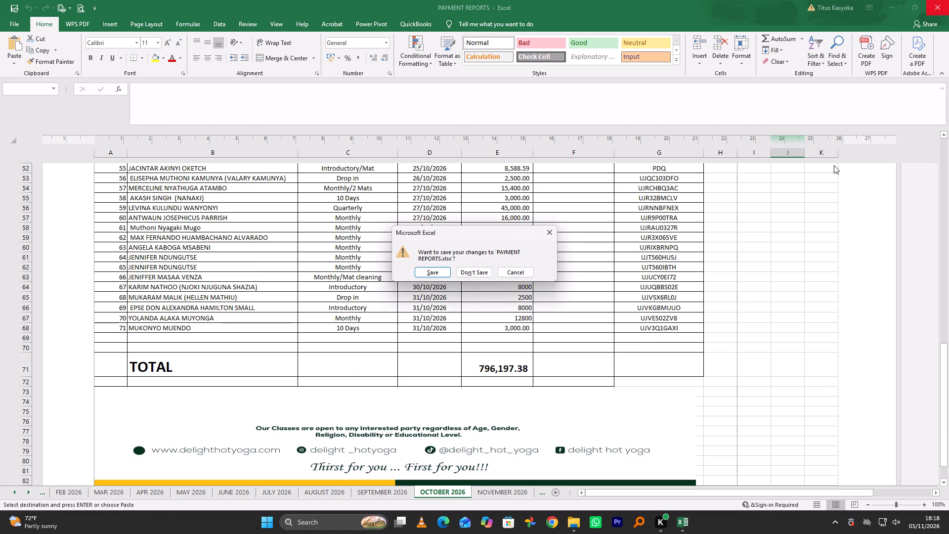
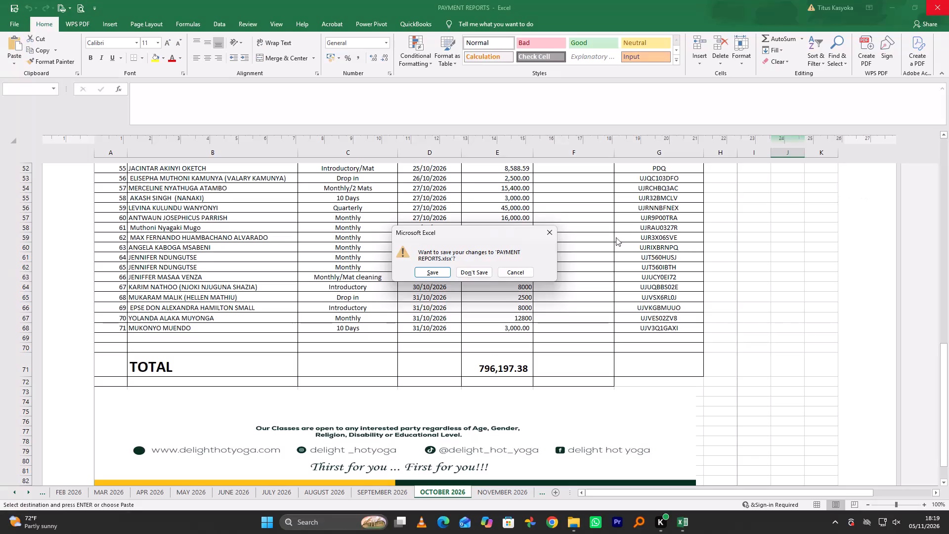
Save the changes to PAYMENT REPORTS.xlsx as the workbook closes.
left_click(431, 273)
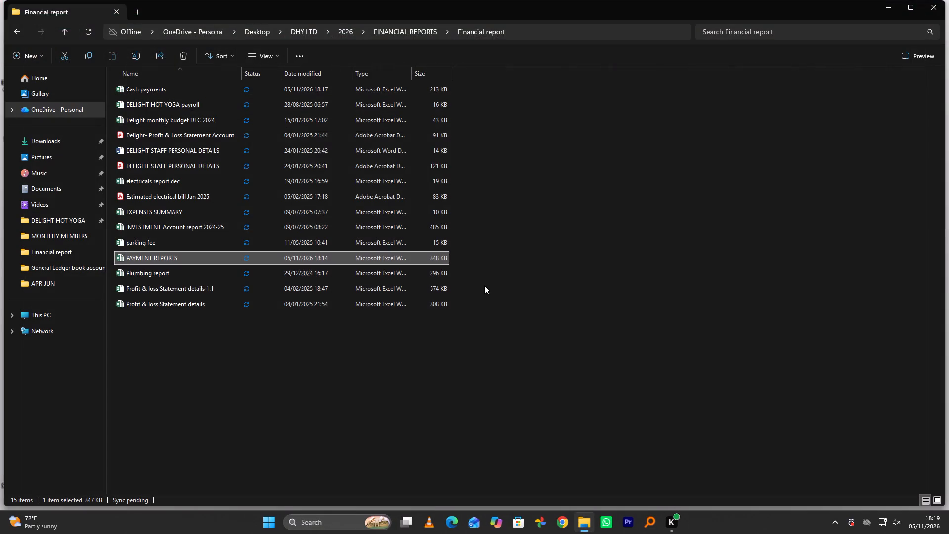
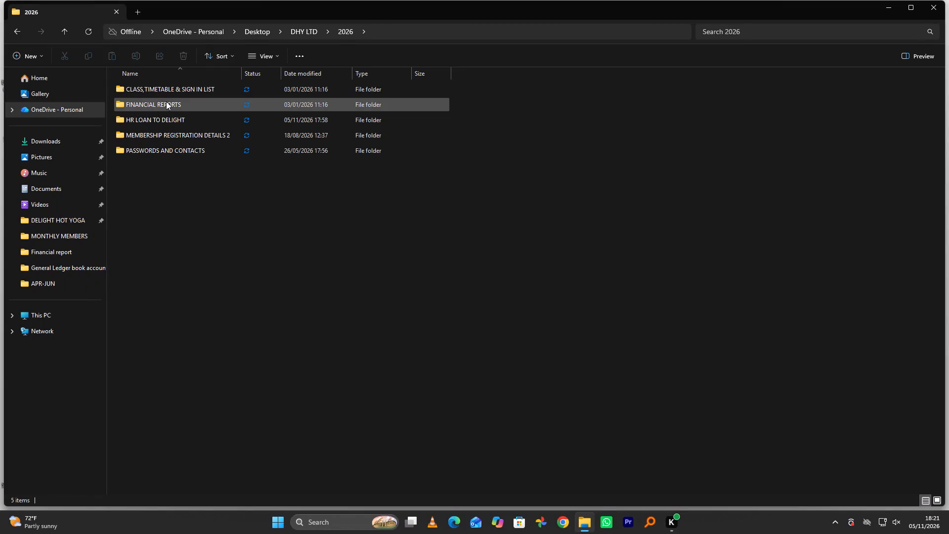
Open the Cash payments workbook from FINANCIAL REPORTS > Financial report and go to the October 2026 sheet.
double_click(166, 102)
double_click(157, 137)
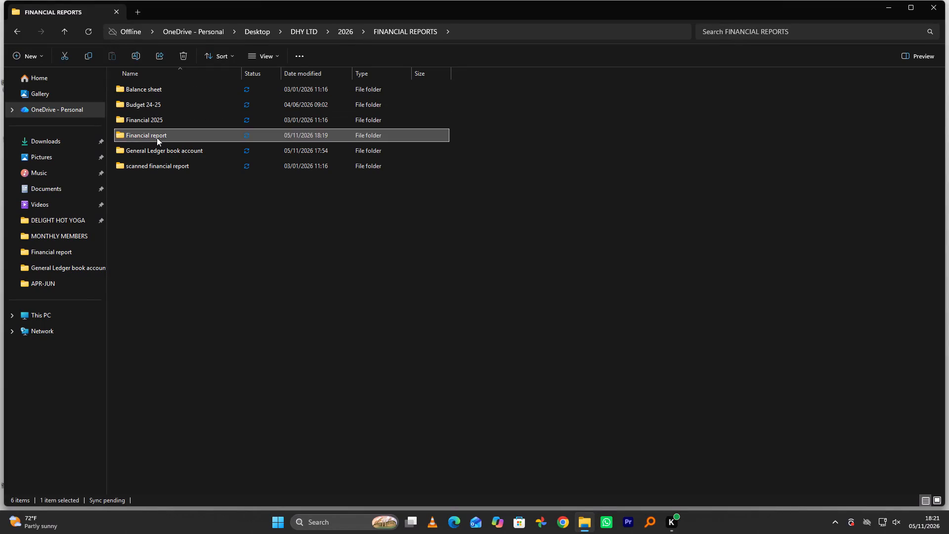
double_click(181, 89)
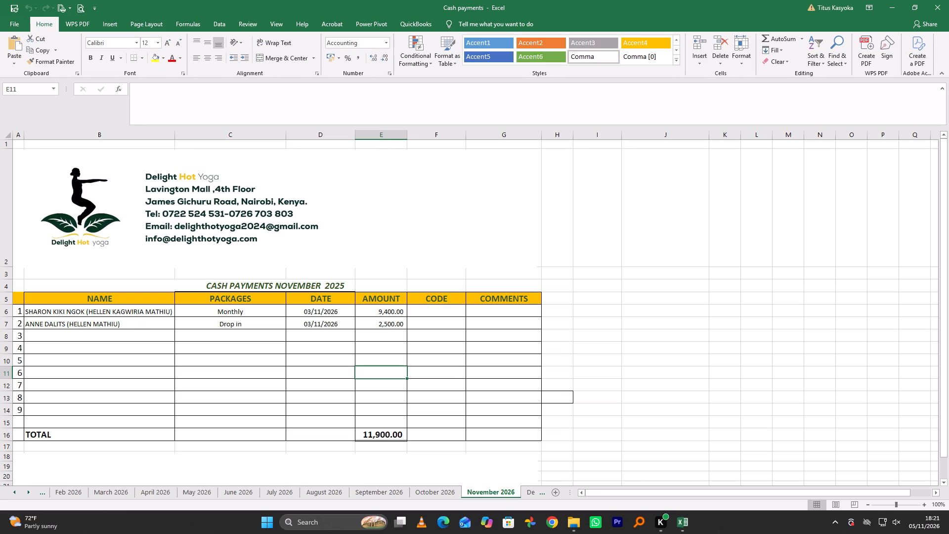
left_click(431, 493)
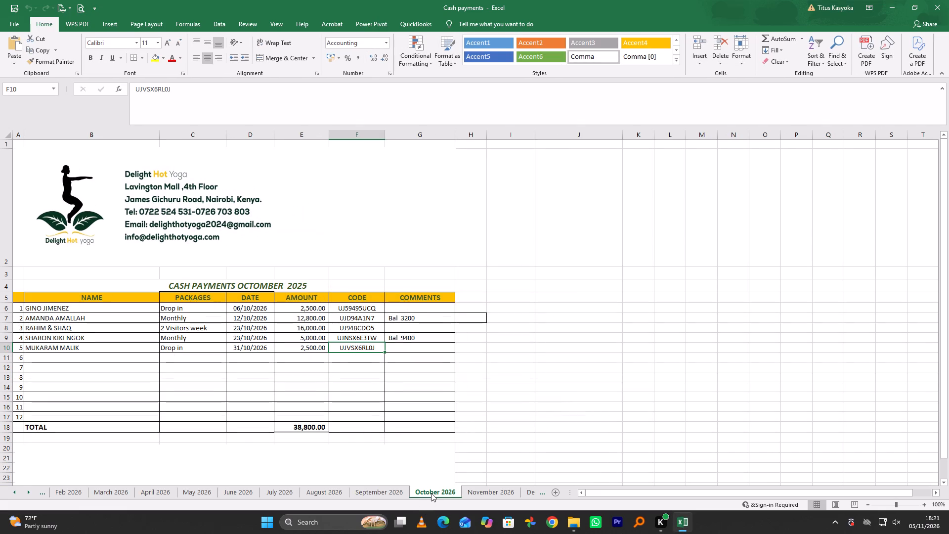
Delete the entire empty rows 11 to 16, numbered 6 to 11, from the October cash payments table.
left_click(19, 357)
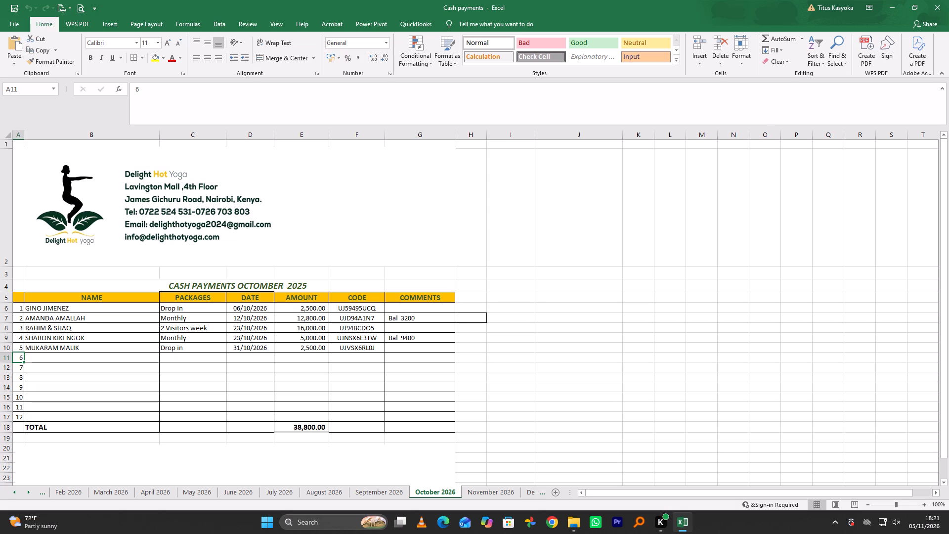
left_click_drag(17, 357, 240, 381)
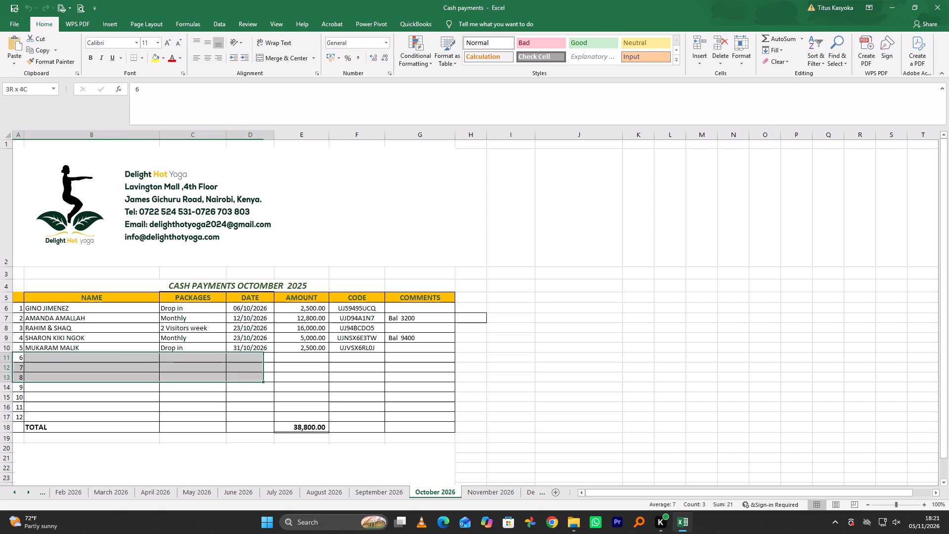
left_click_drag(240, 381, 400, 412)
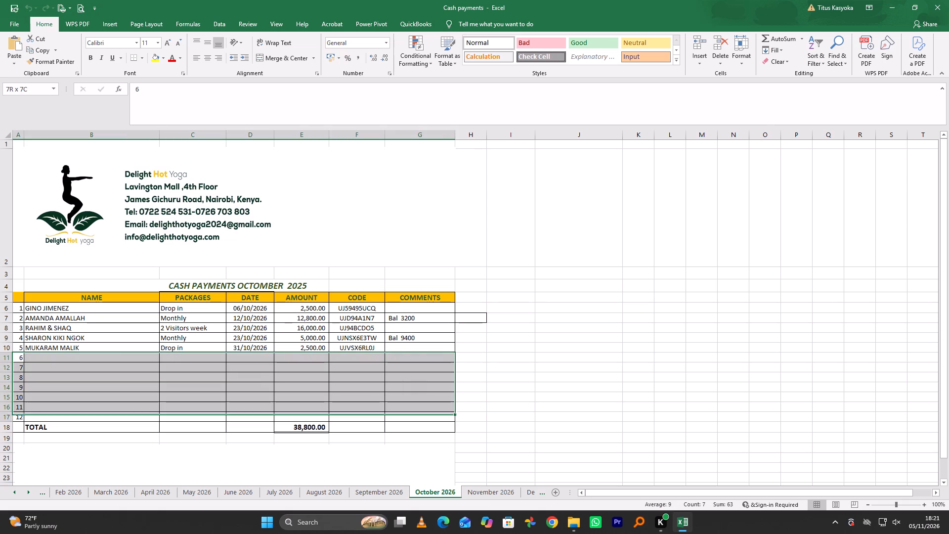
left_click_drag(400, 412, 401, 408)
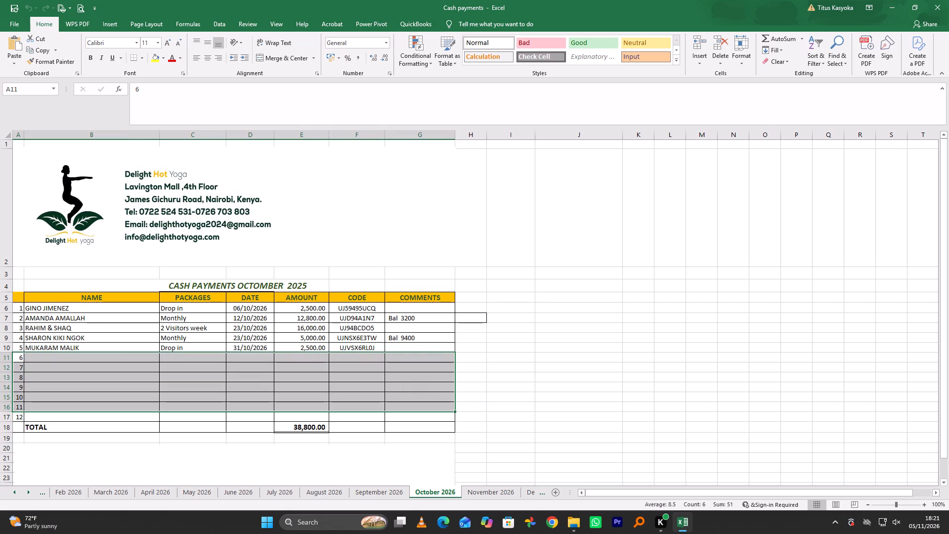
right_click(341, 392)
left_click(367, 275)
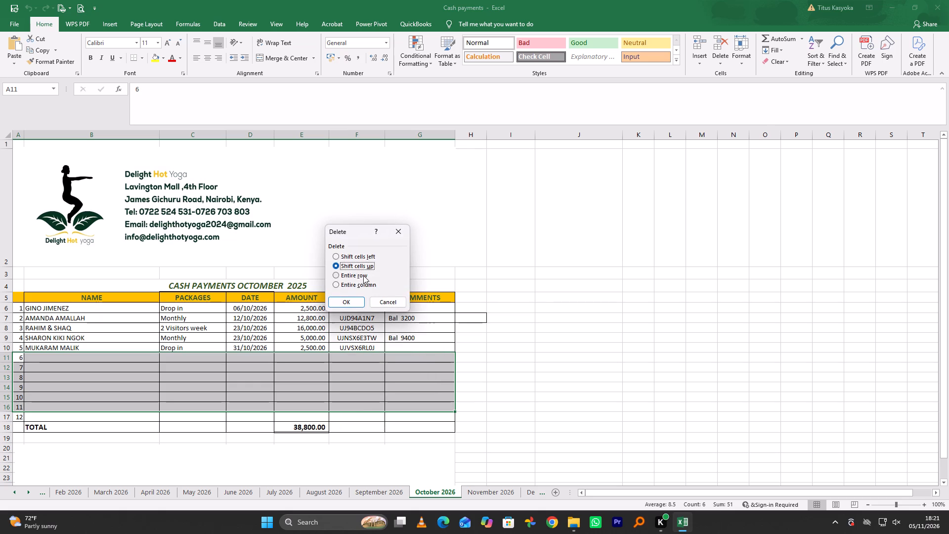
left_click(363, 275)
left_click(352, 305)
left_click(535, 348)
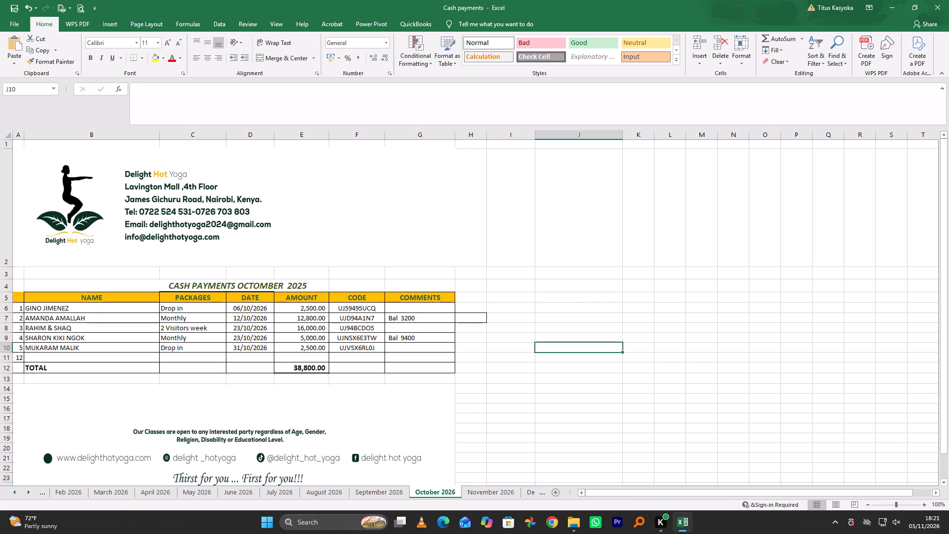
Clear the leftover row number 12 from cell A11 above the TOTAL row.
left_click(19, 358)
key("BackSpace")
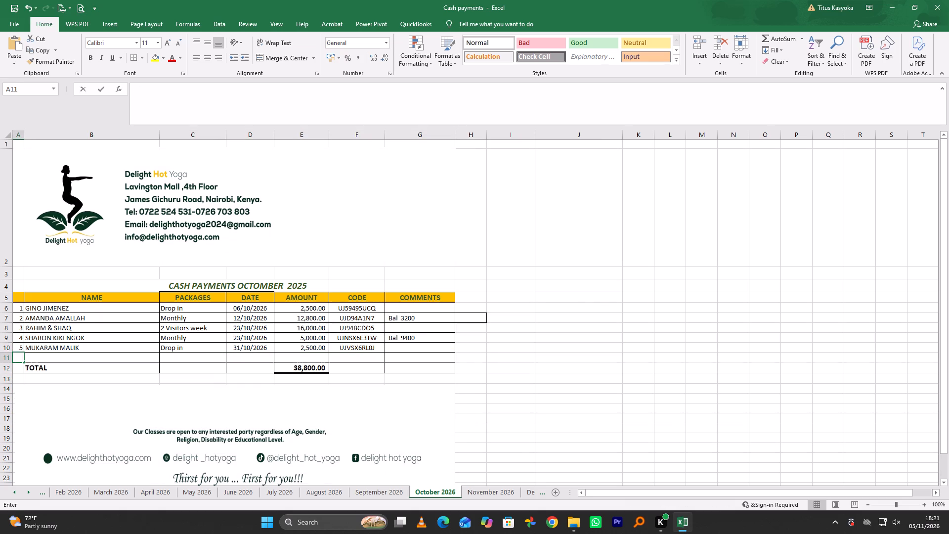
left_click(575, 373)
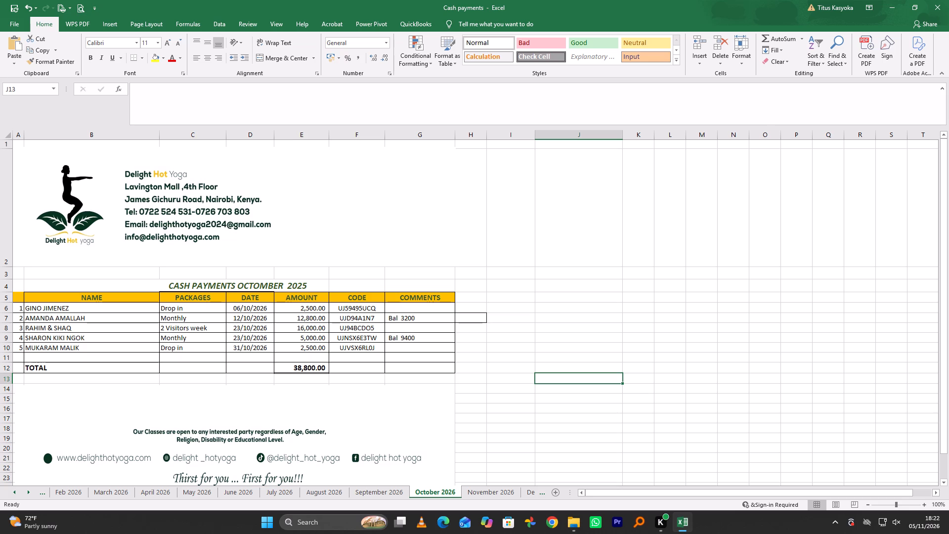
Reduce the footer picture's height by raising its bottom edge from row 26 to row 25.
scroll(368, 406, "down", 2)
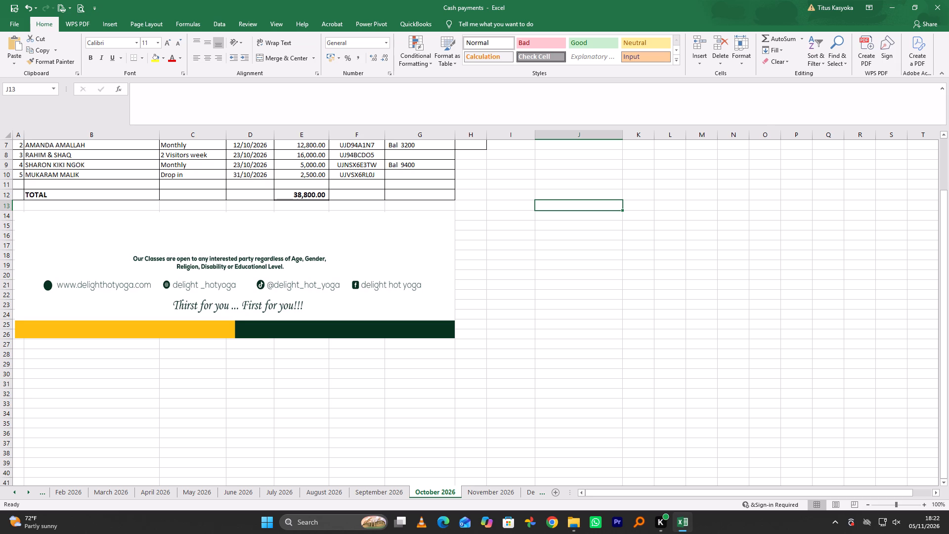
left_click(238, 310)
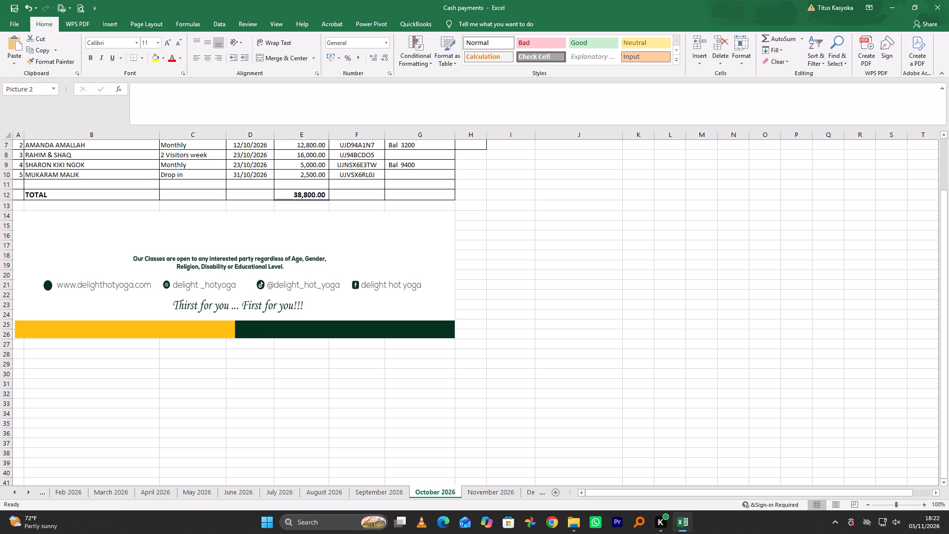
left_click_drag(237, 338, 238, 327)
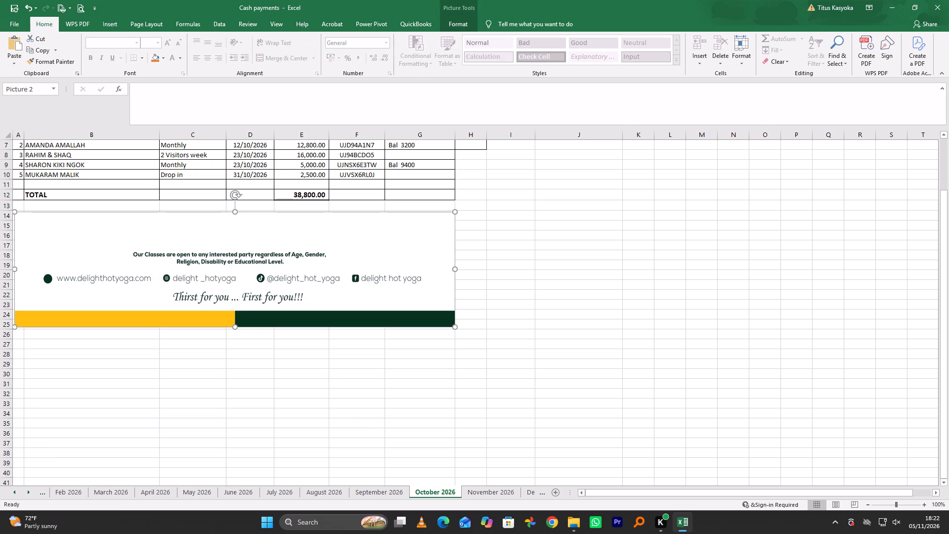
left_click(635, 318)
Reduce the header logo picture's height by lowering its top edge slightly within row 2.
scroll(214, 265, "up", 7)
left_click(250, 220)
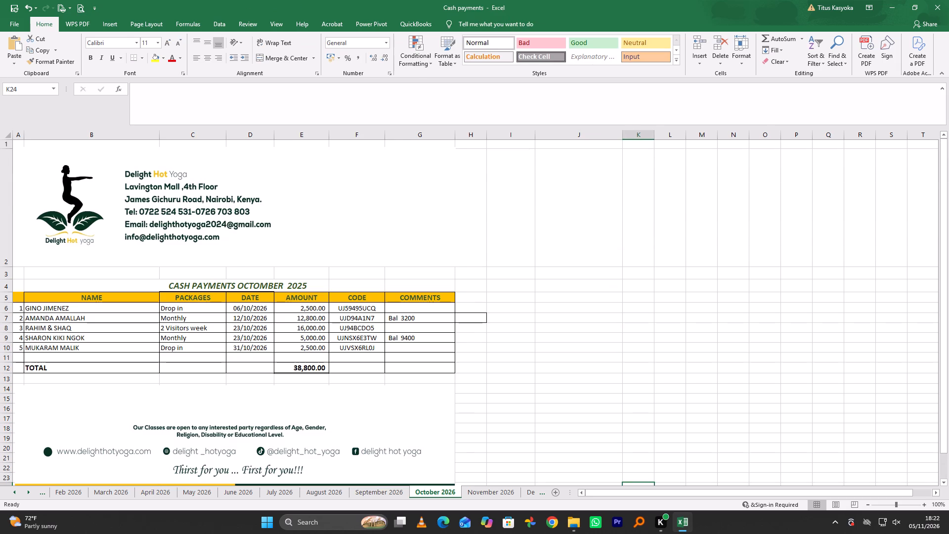
left_click(579, 289)
left_click(216, 184)
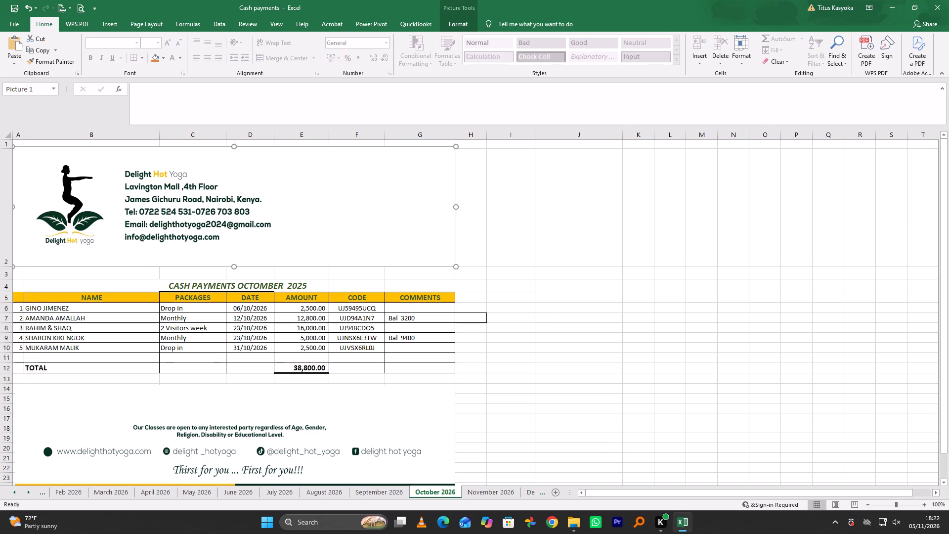
left_click_drag(233, 146, 230, 169)
left_click(573, 377)
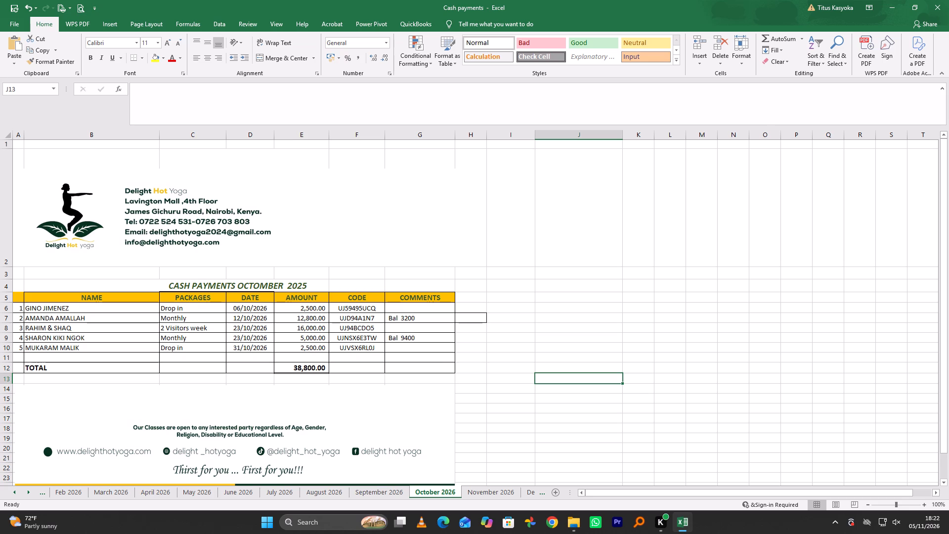
Set the October sheet's print area to A1:H27, covering the header, payments table and footer.
scroll(91, 199, "up", 4)
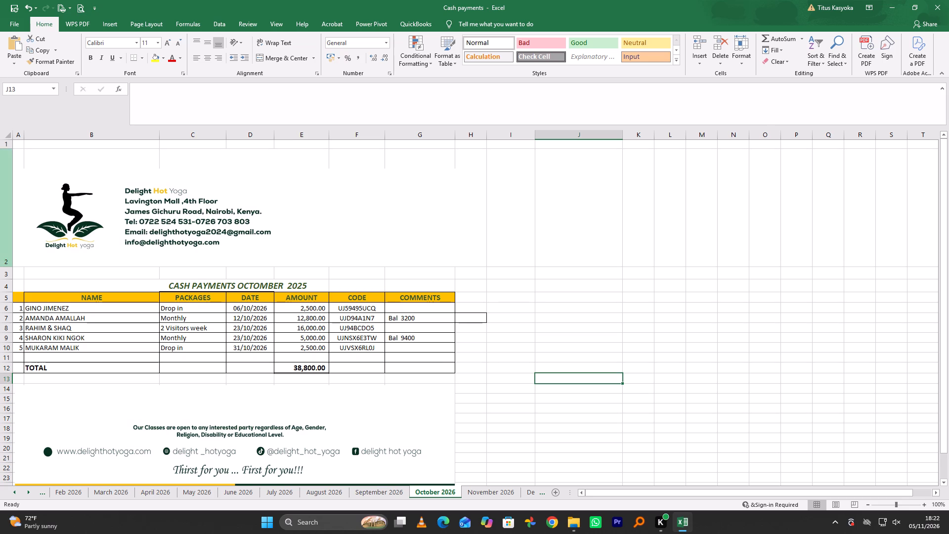
left_click_drag(19, 144, 330, 218)
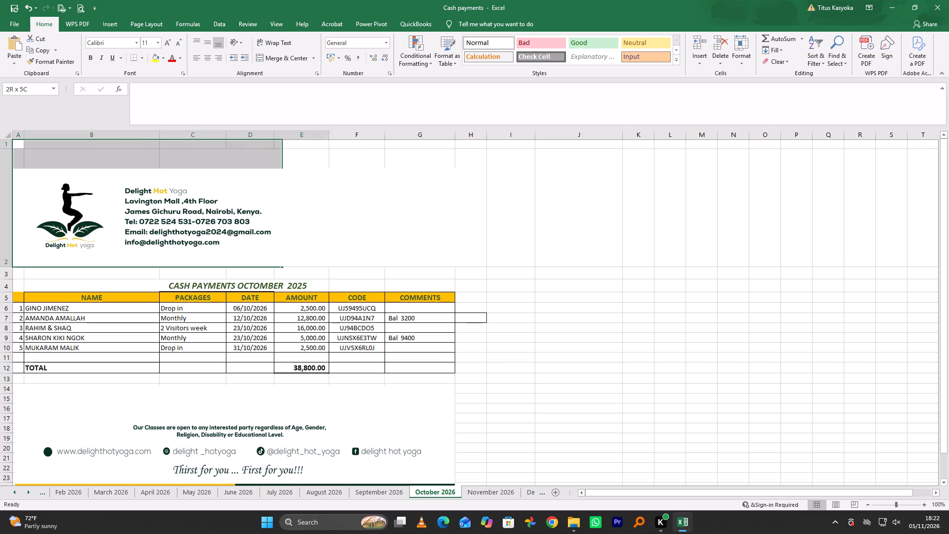
left_click_drag(330, 218, 448, 493)
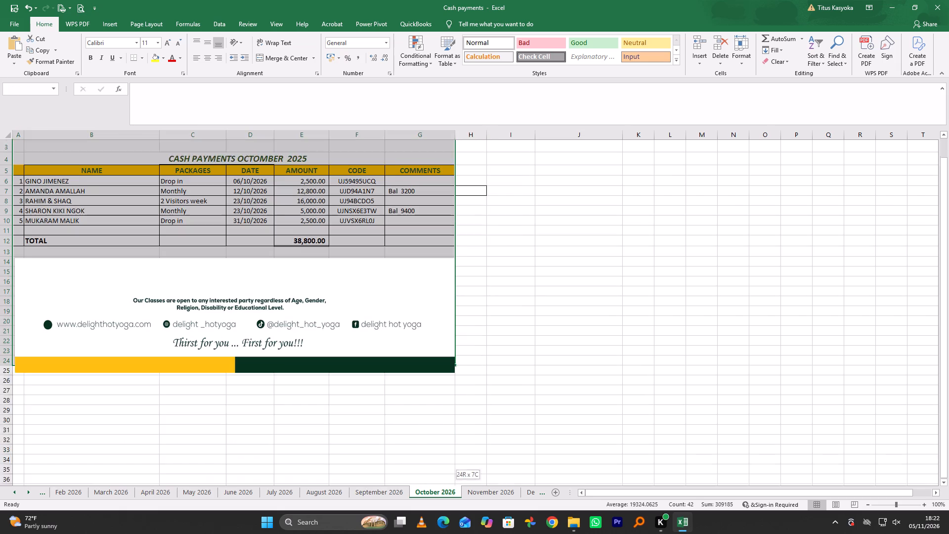
left_click_drag(448, 493, 471, 368)
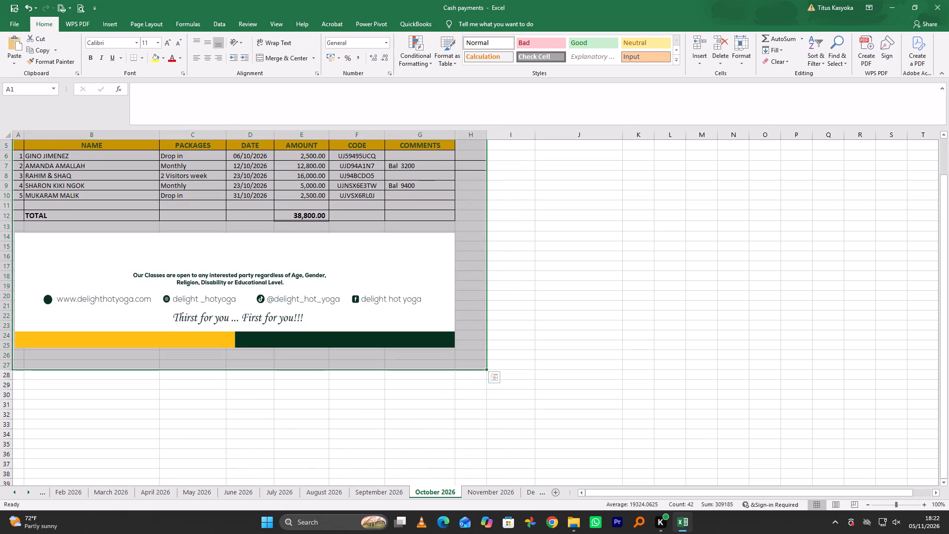
left_click(146, 24)
left_click(161, 62)
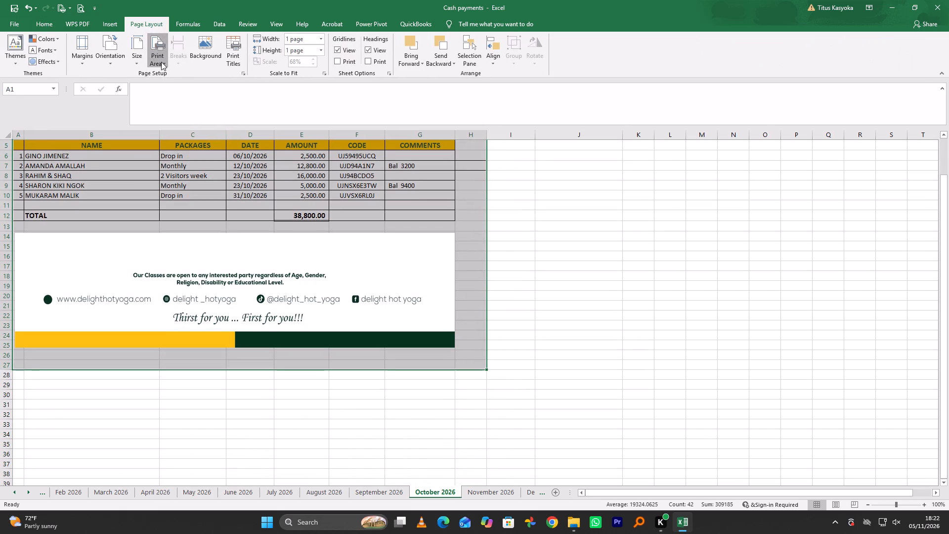
left_click(184, 73)
Print one copy of the October 2026 sheet on the EPSON L3250 Series, portrait A4, fitted to one page.
left_click(16, 22)
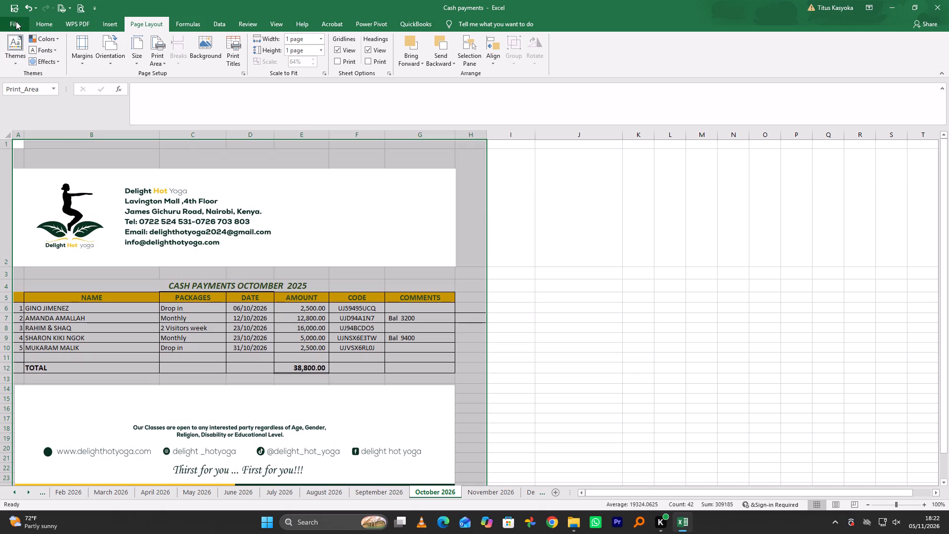
left_click(31, 208)
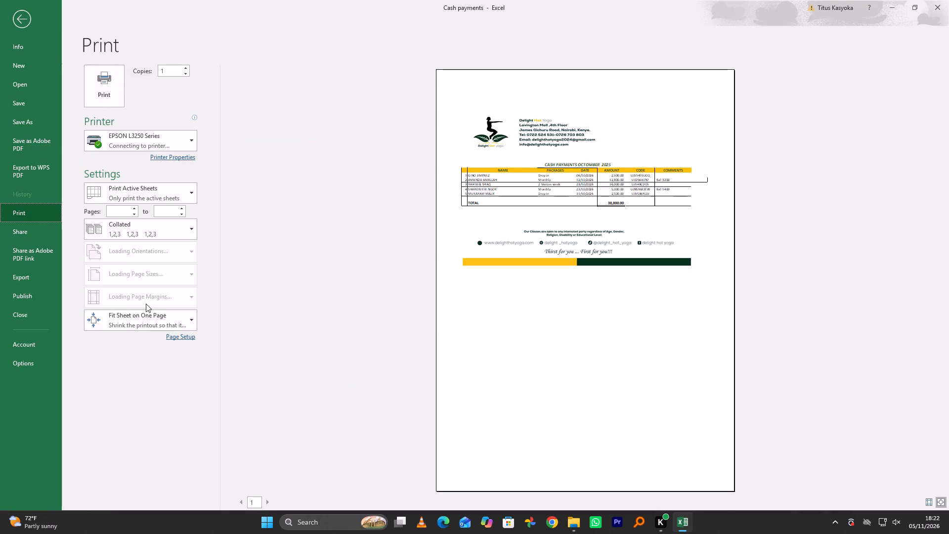
left_click(180, 334)
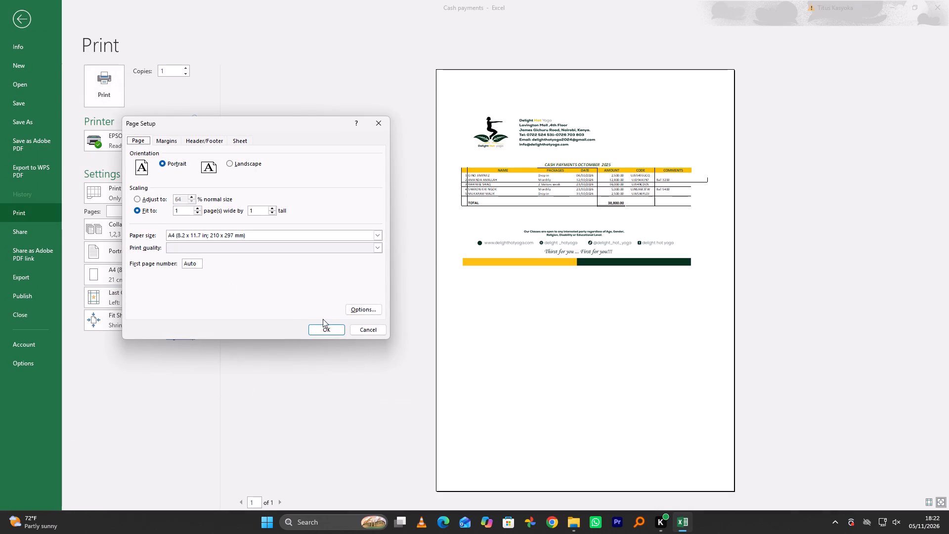
left_click_drag(327, 325, 328, 330)
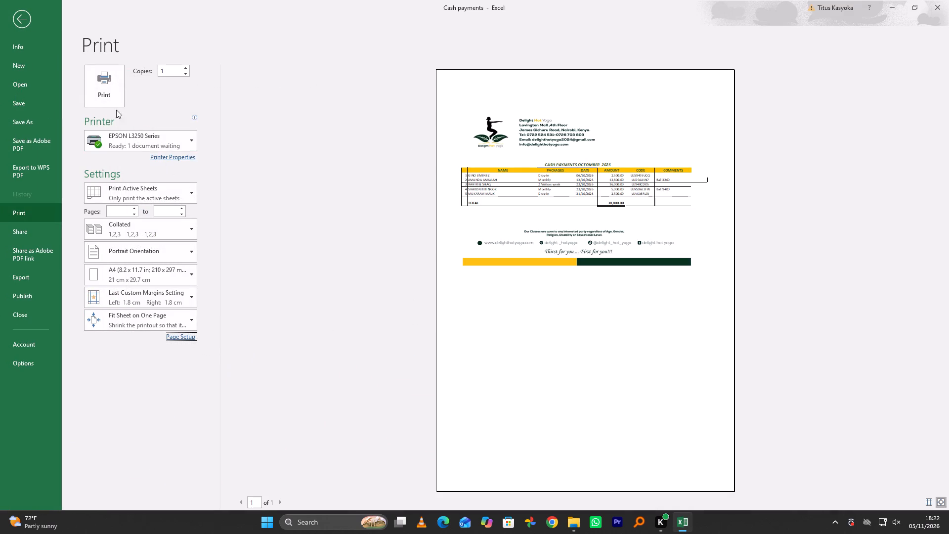
left_click(101, 85)
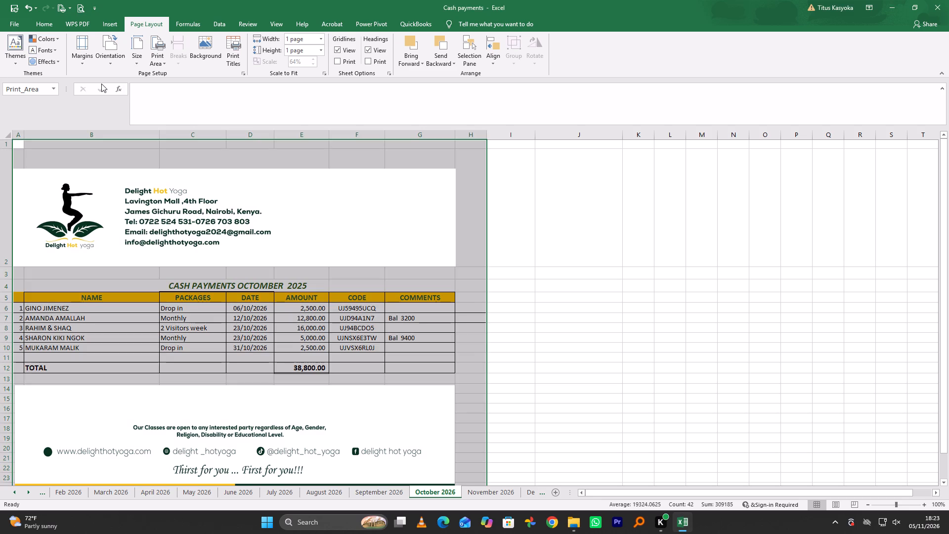
Close the Cash payments workbook and save its changes.
left_click(614, 383)
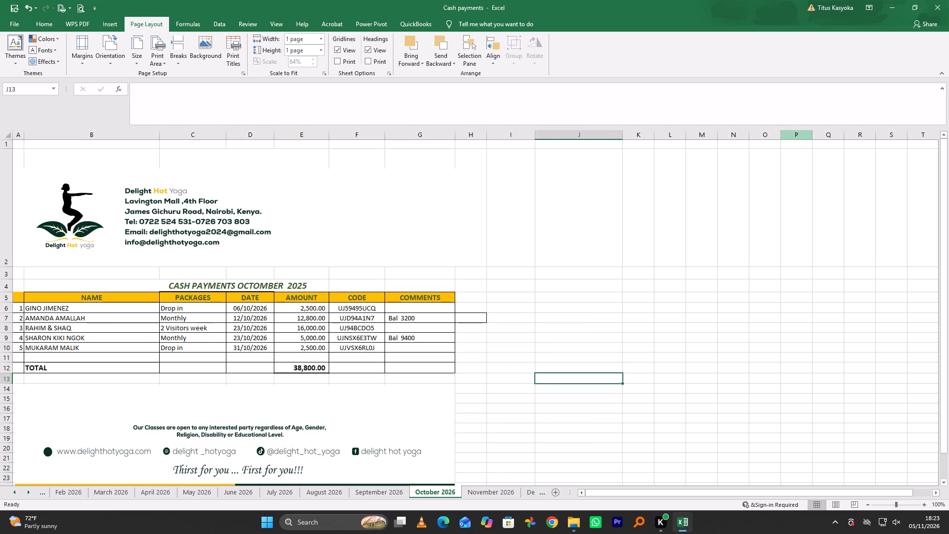
left_click(938, 6)
left_click(432, 270)
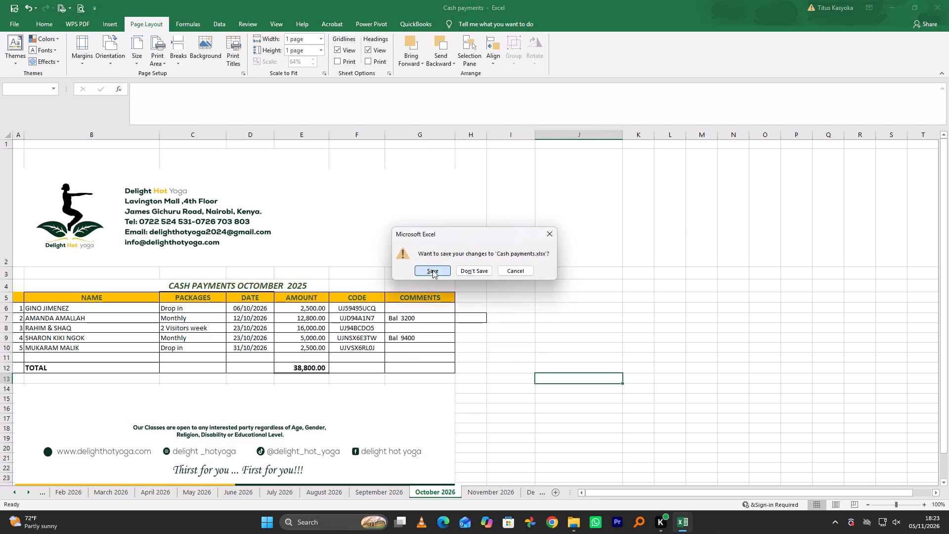
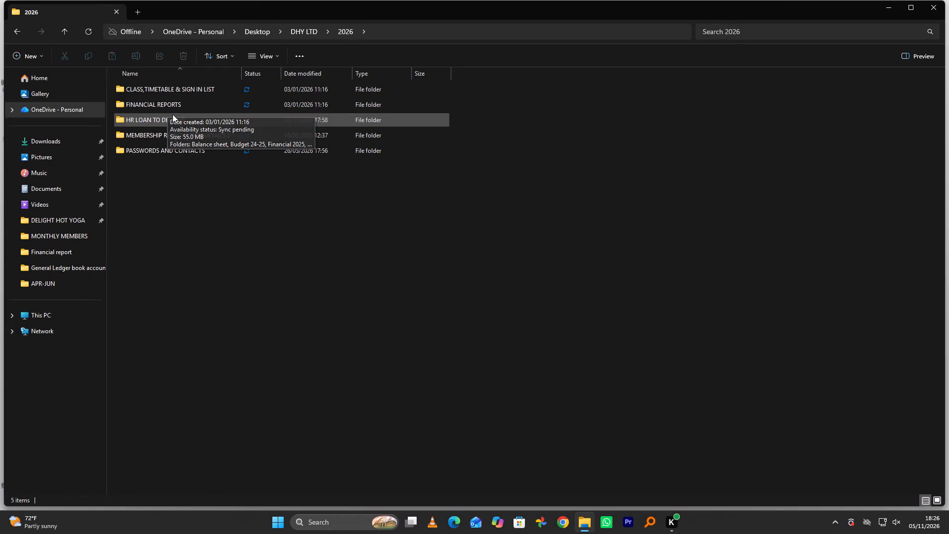
Open the PAYMENT REPORTS workbook from the Financial report folder inside FINANCIAL REPORTS.
double_click(170, 106)
double_click(177, 119)
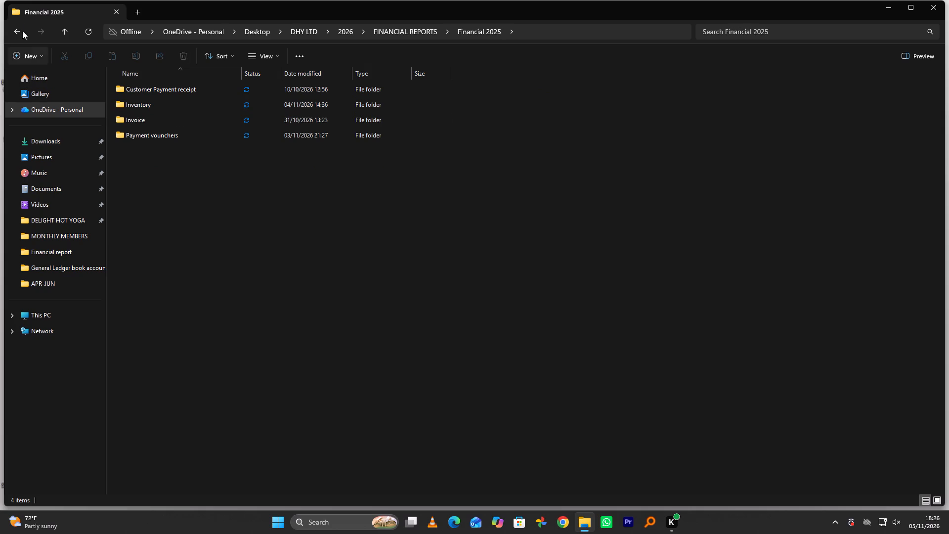
left_click(13, 26)
double_click(162, 137)
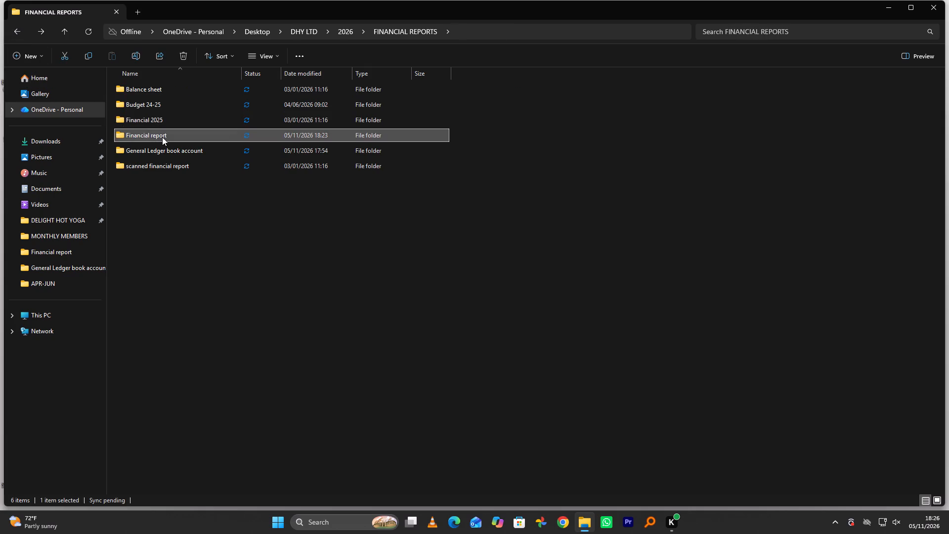
double_click(162, 257)
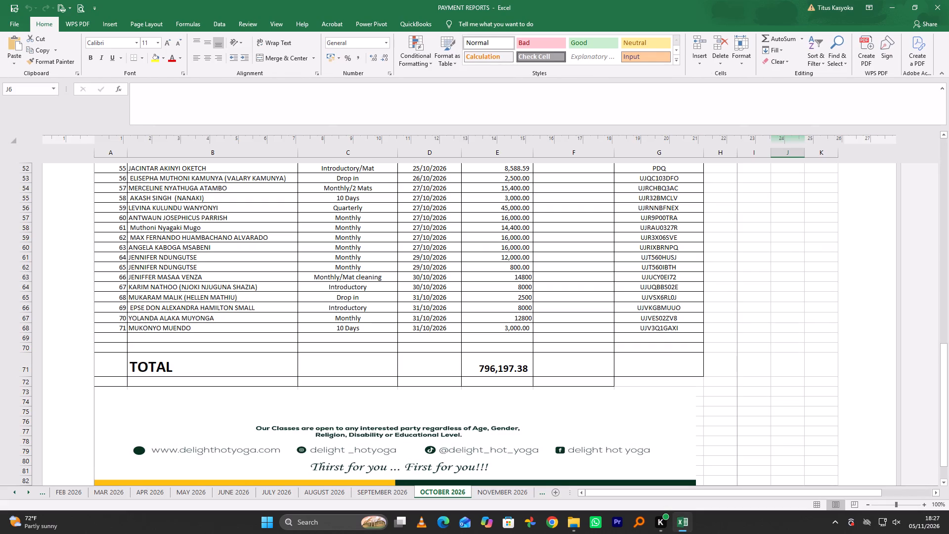
Review the October 2026 payment entries from the total row back up to the table's header row.
scroll(445, 360, "up", 3)
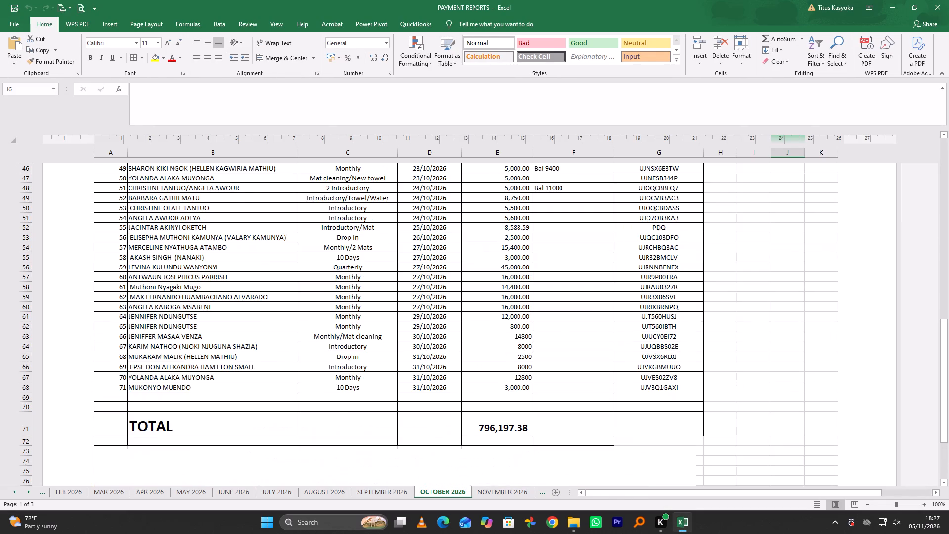
scroll(445, 360, "up", 6)
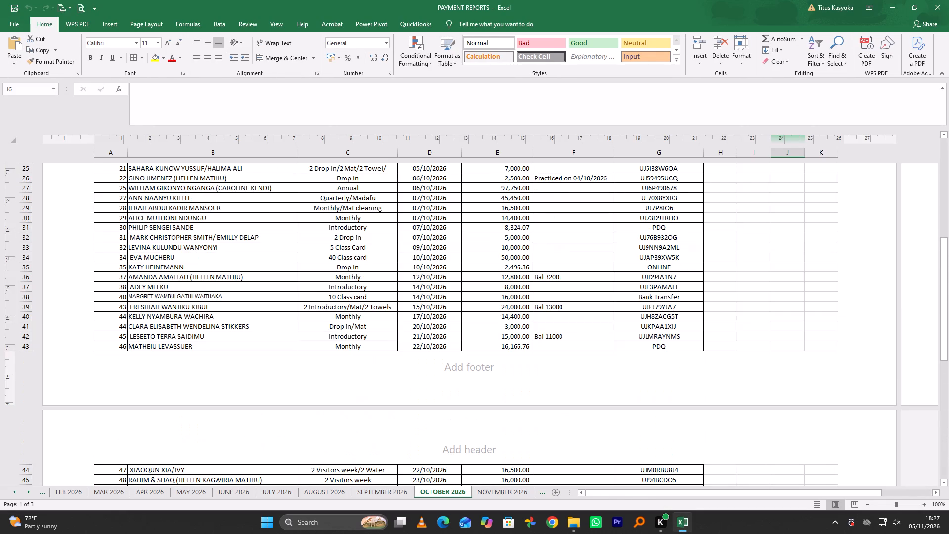
scroll(445, 364, "up", 2)
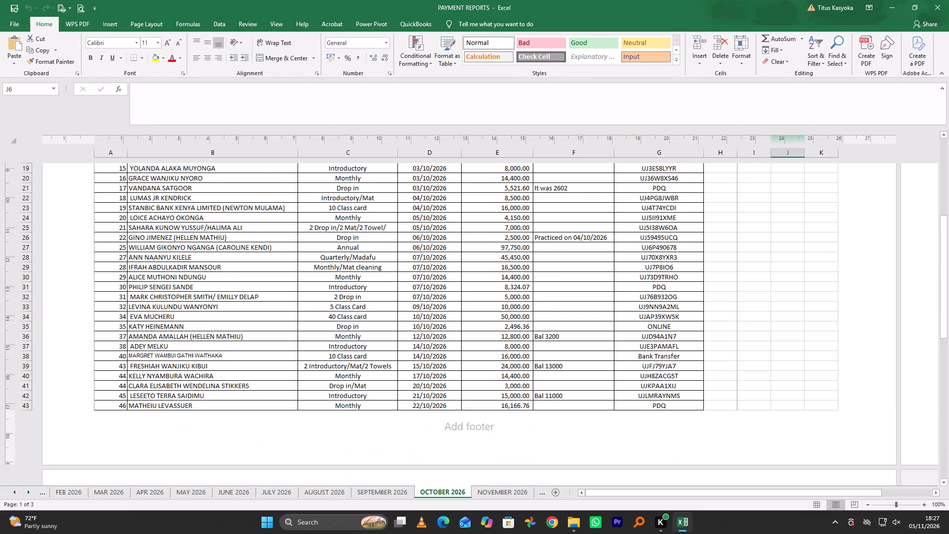
scroll(445, 364, "up", 5)
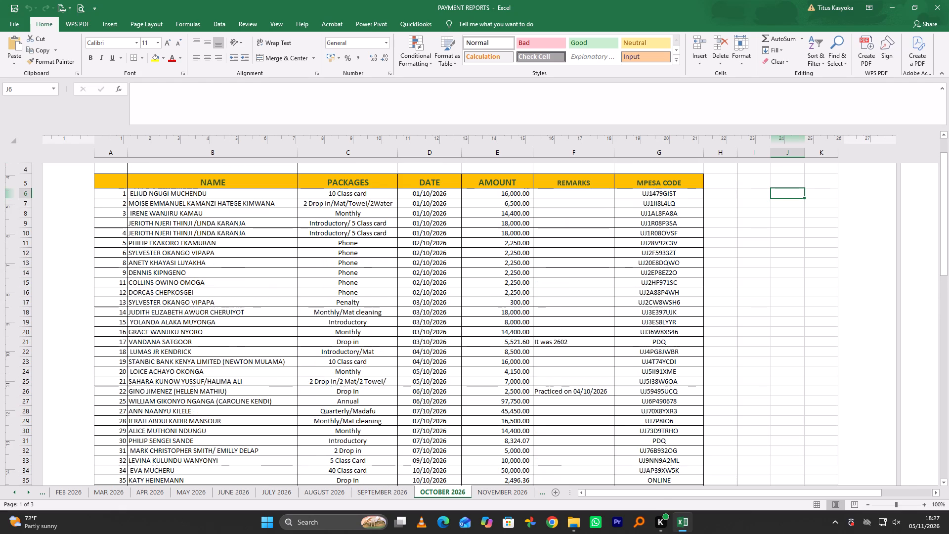
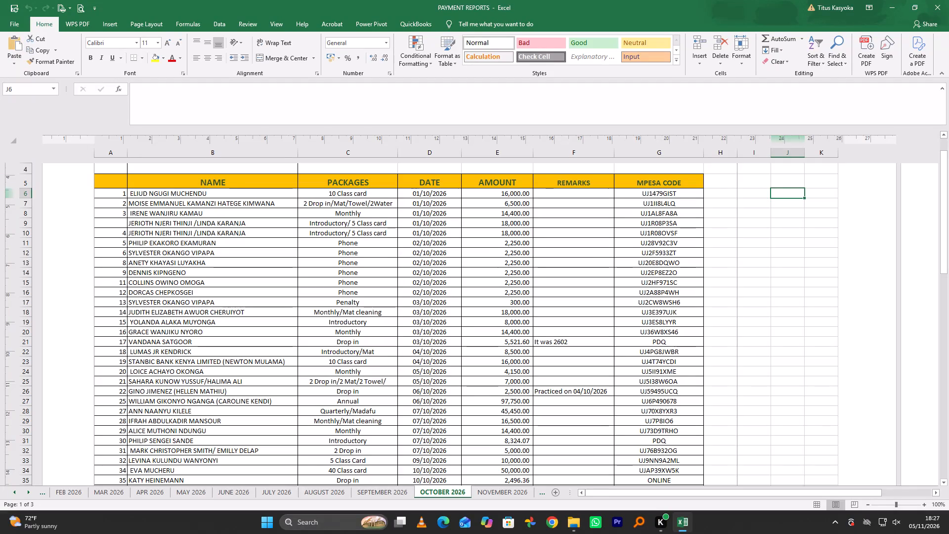
Set the font colour of the first two 01/10/2026 amounts, E6 and E7, to red.
left_click(509, 193)
right_click(509, 193)
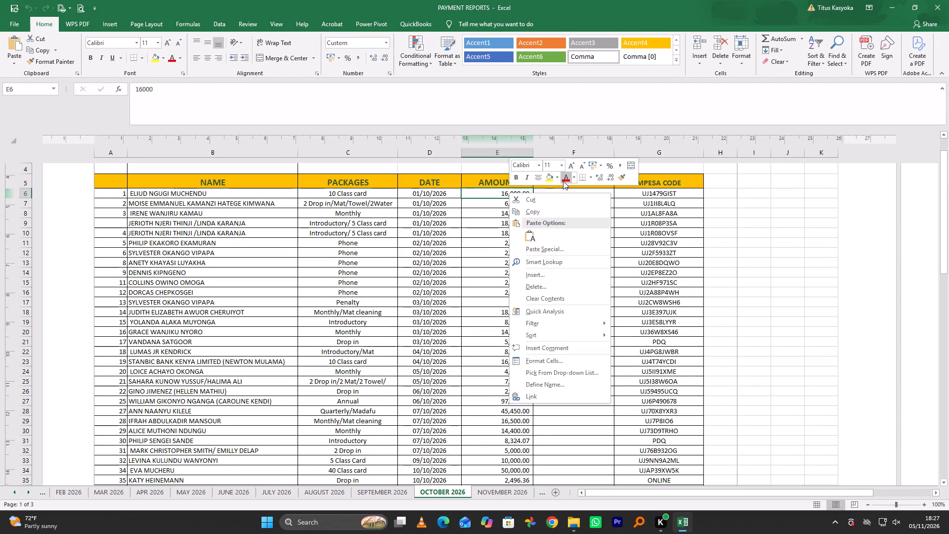
left_click(575, 175)
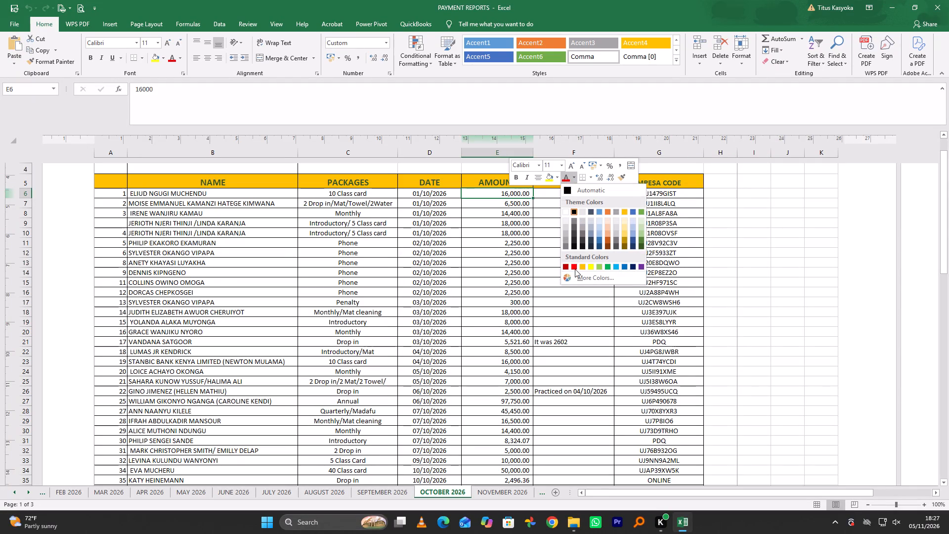
left_click(575, 266)
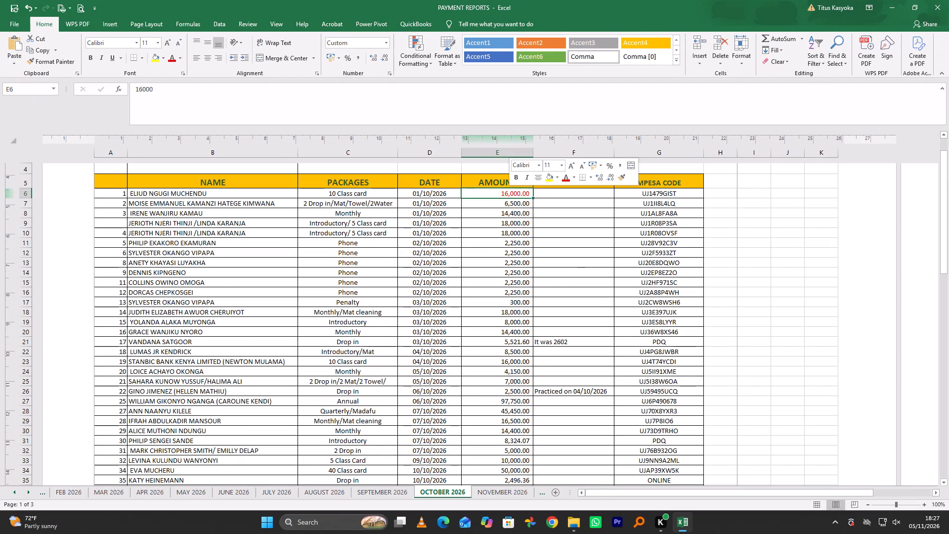
right_click(518, 204)
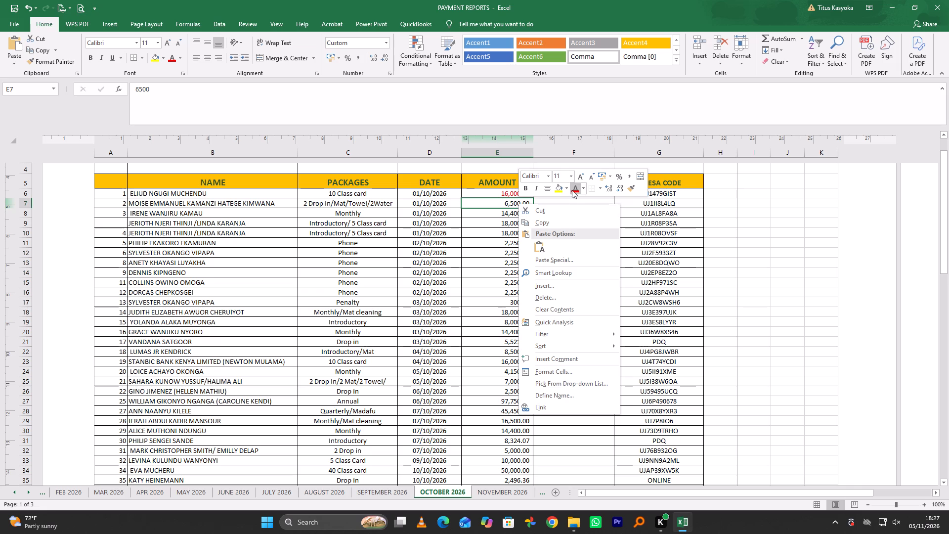
left_click(581, 187)
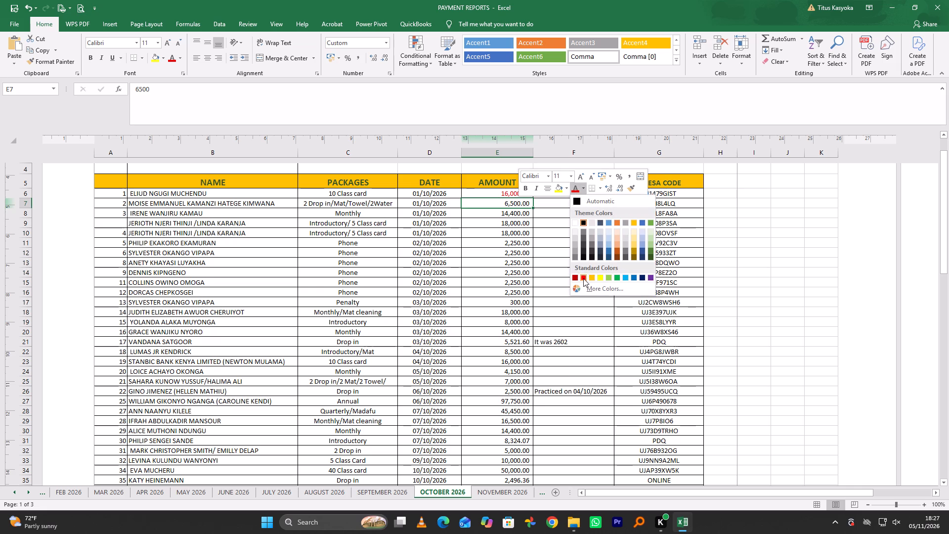
left_click(583, 278)
left_click(579, 301)
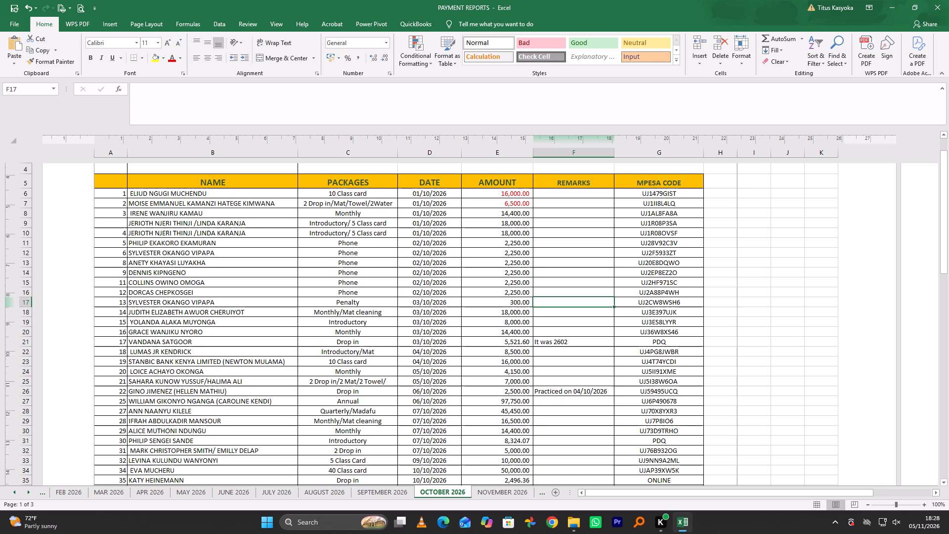
Set the font colour of the remaining 01/10/2026 amounts, E8 to E10, to red.
right_click(506, 216)
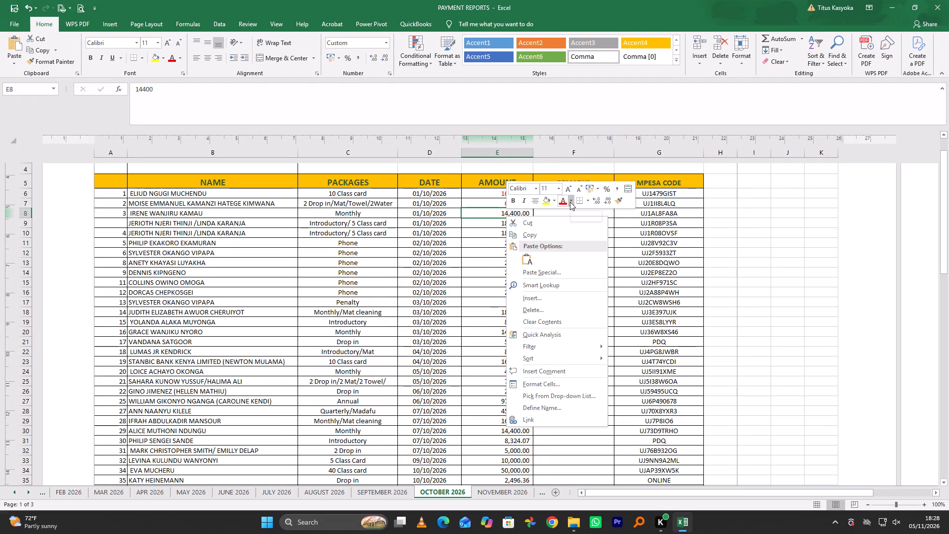
left_click(570, 202)
left_click(568, 289)
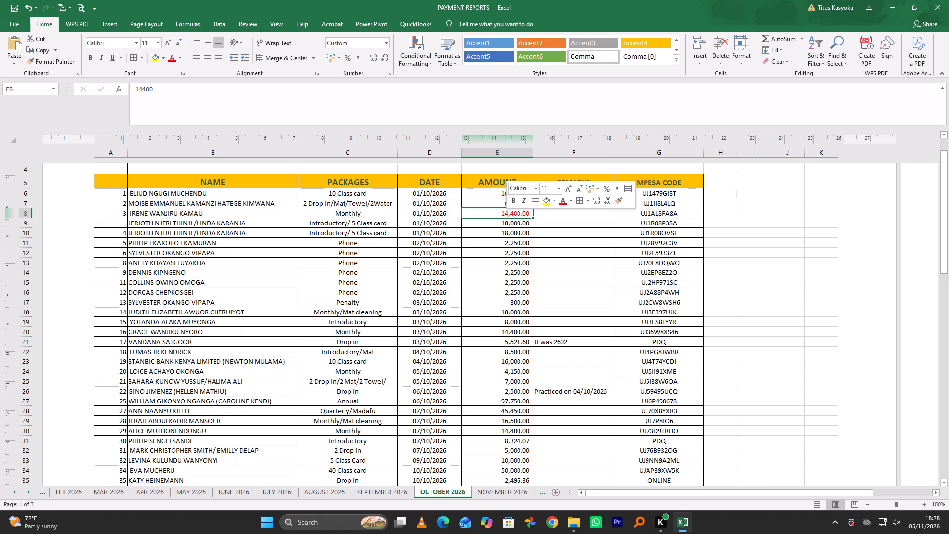
left_click_drag(519, 224, 520, 230)
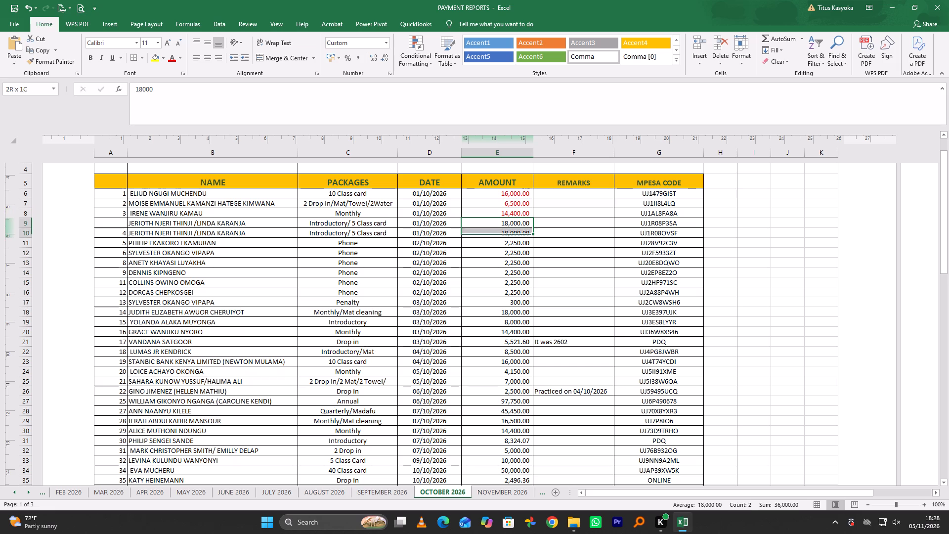
left_click_drag(520, 230, 521, 231)
right_click(521, 231)
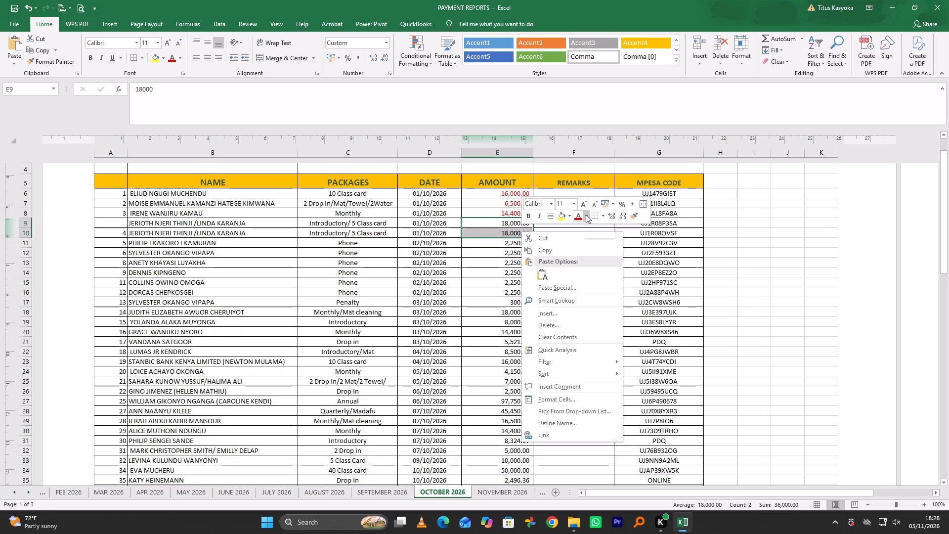
left_click(586, 215)
left_click(587, 305)
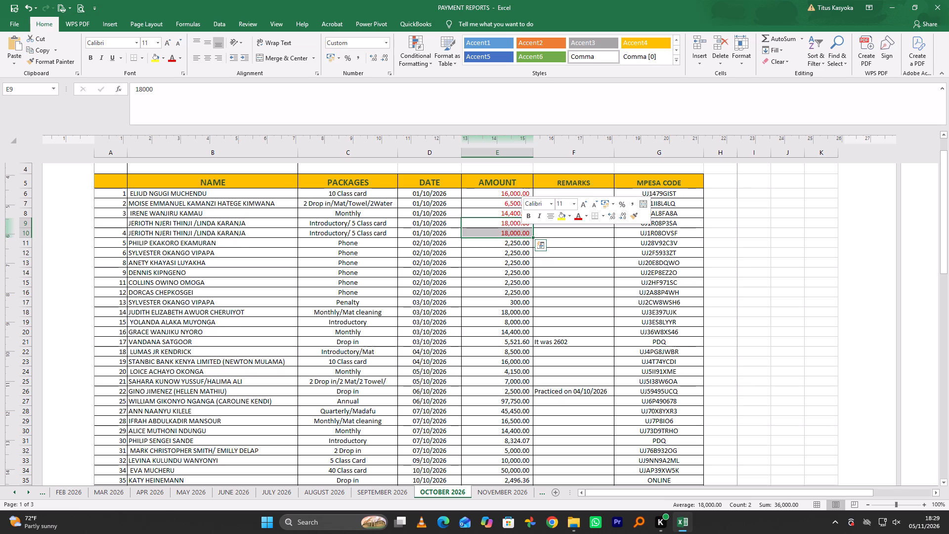
Insert an entire blank row at row 16, above payment entry number 12.
right_click(544, 290)
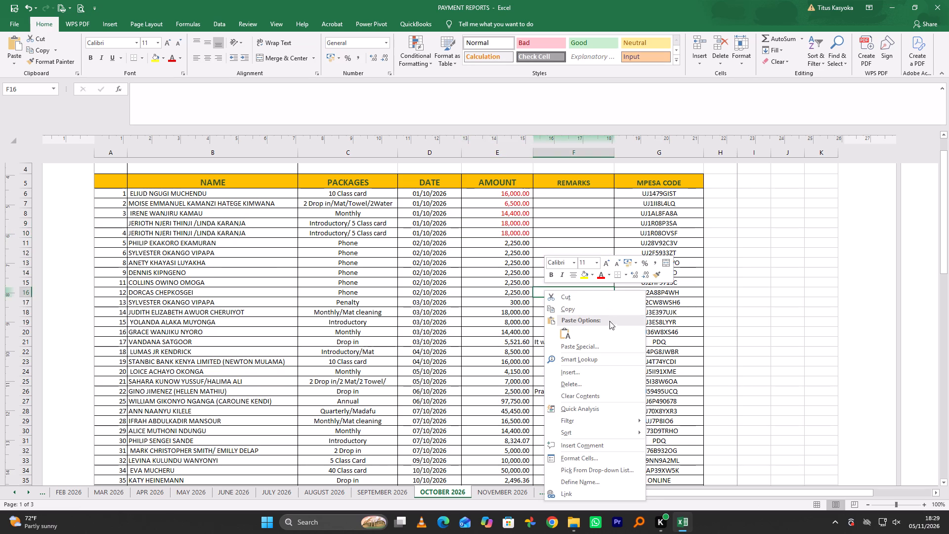
left_click(570, 371)
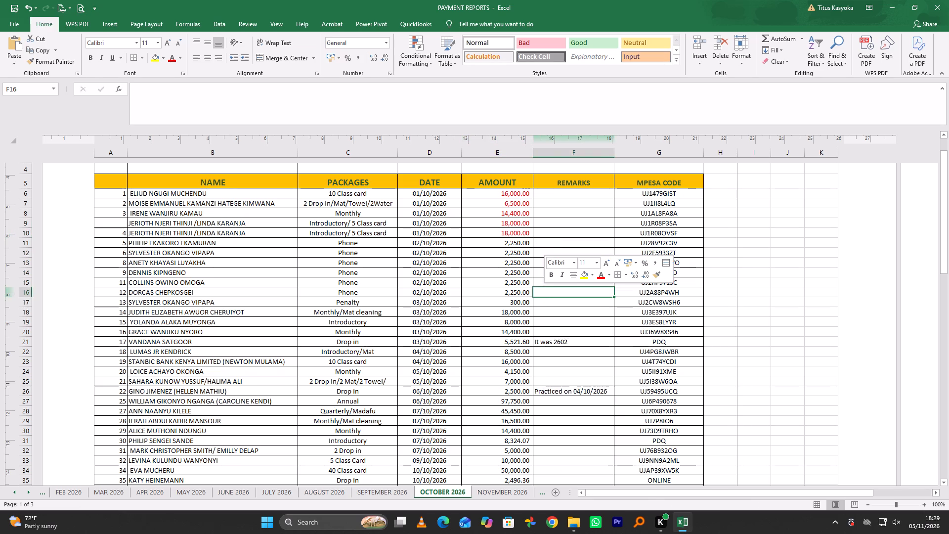
left_click(564, 373)
left_click(554, 396)
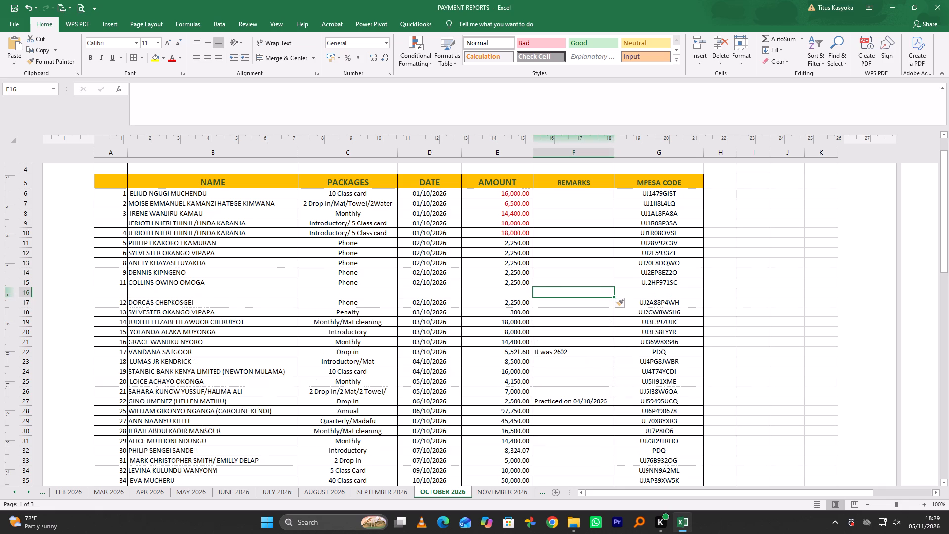
Enter the amount 5500 and the date 02/10/2026 in blank row 16.
left_click(513, 293)
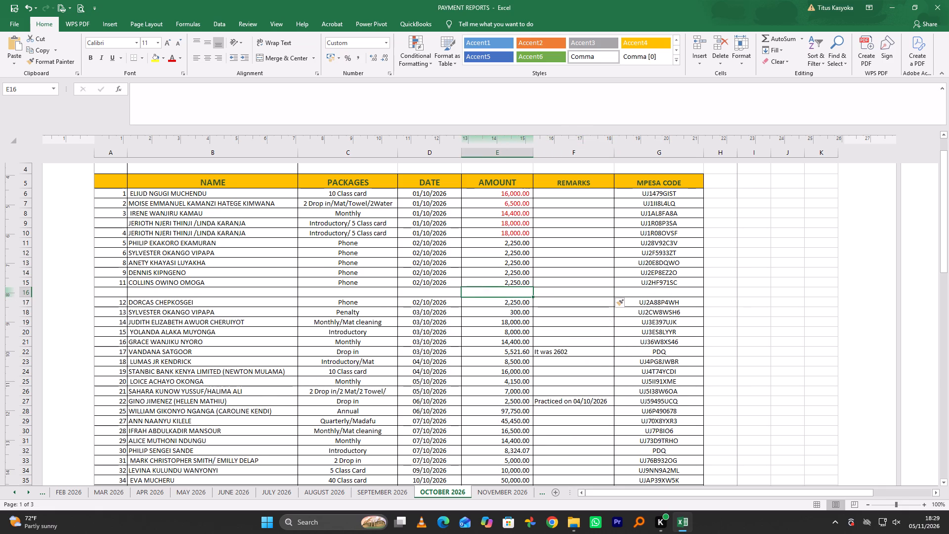
type("5500")
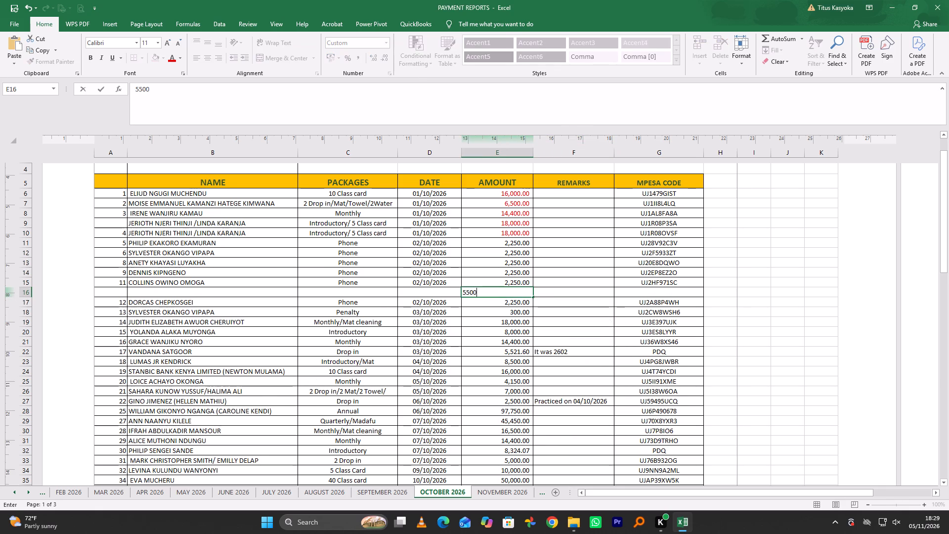
left_click(464, 337)
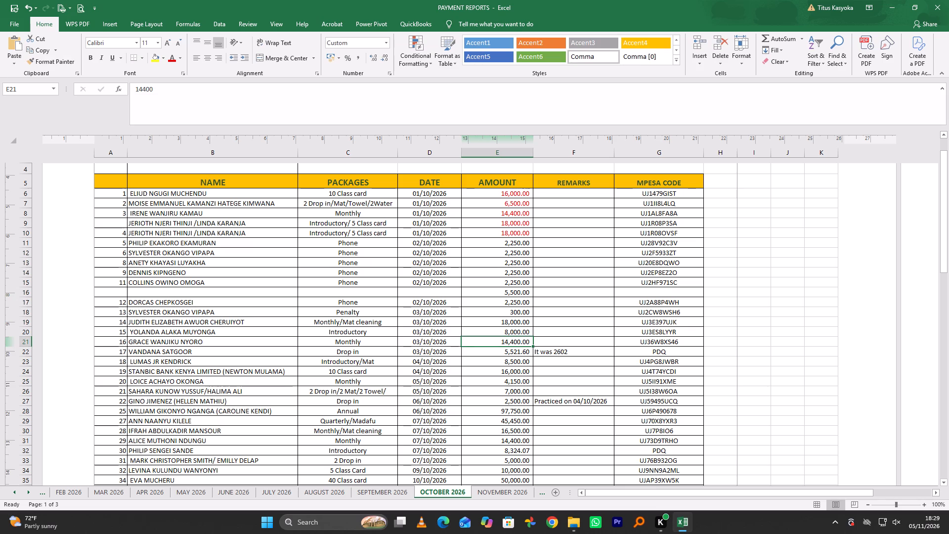
left_click(430, 284)
left_click_drag(461, 287, 460, 297)
double_click(419, 293)
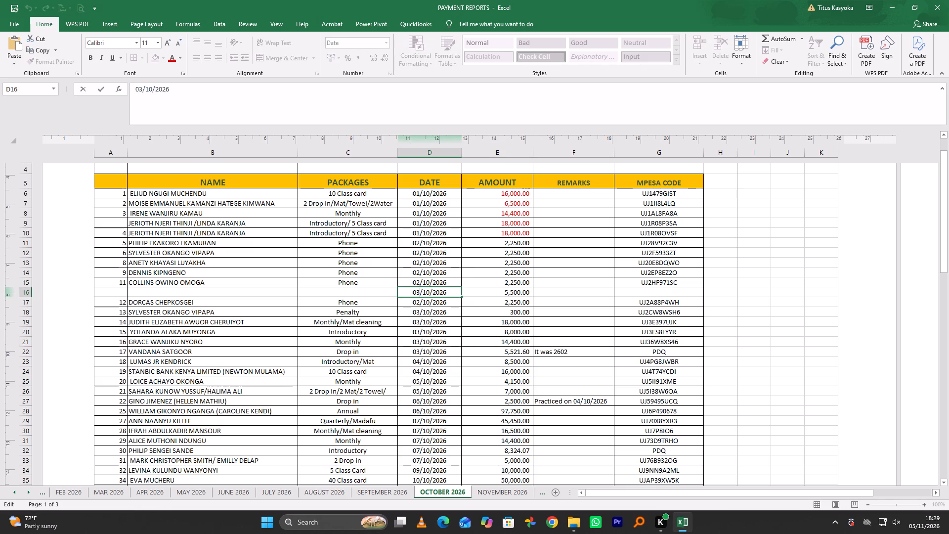
key("BackSpace")
key("2")
Set the font colour of the 02/10/2026 amounts in E11 to E17 to red.
left_click_drag(516, 243, 517, 307)
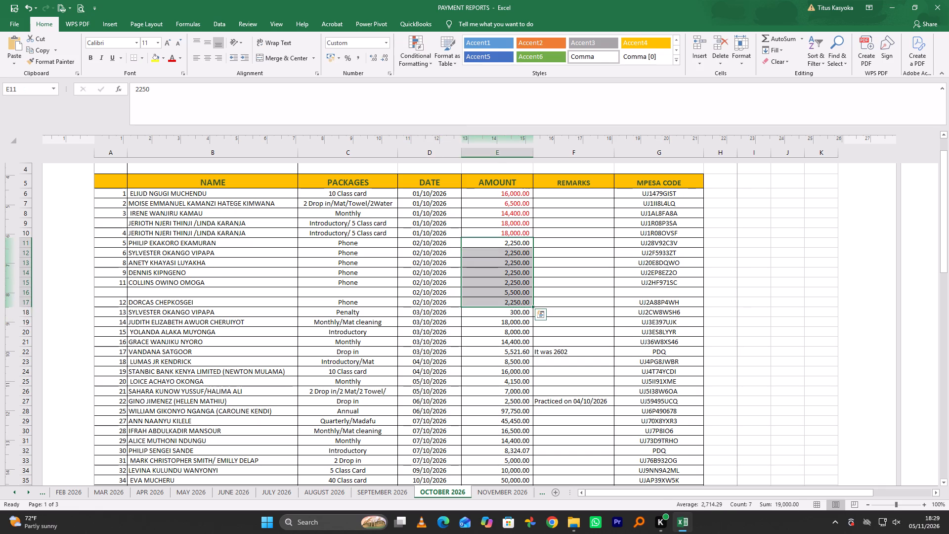
right_click(512, 299)
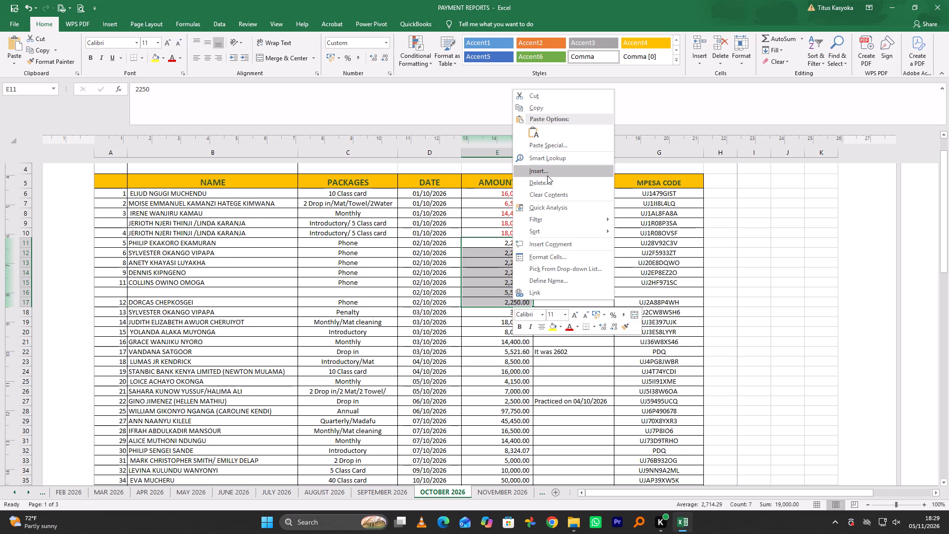
left_click(578, 327)
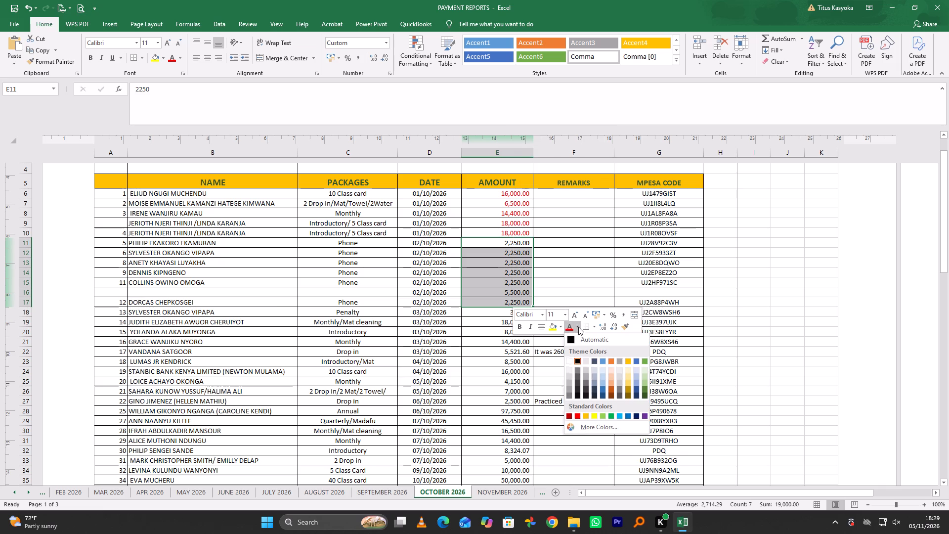
left_click(577, 417)
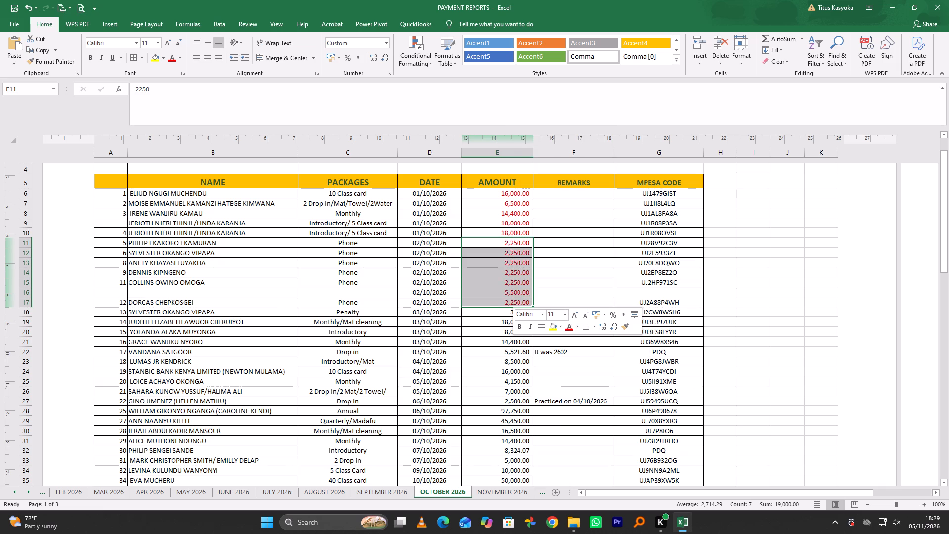
left_click(753, 378)
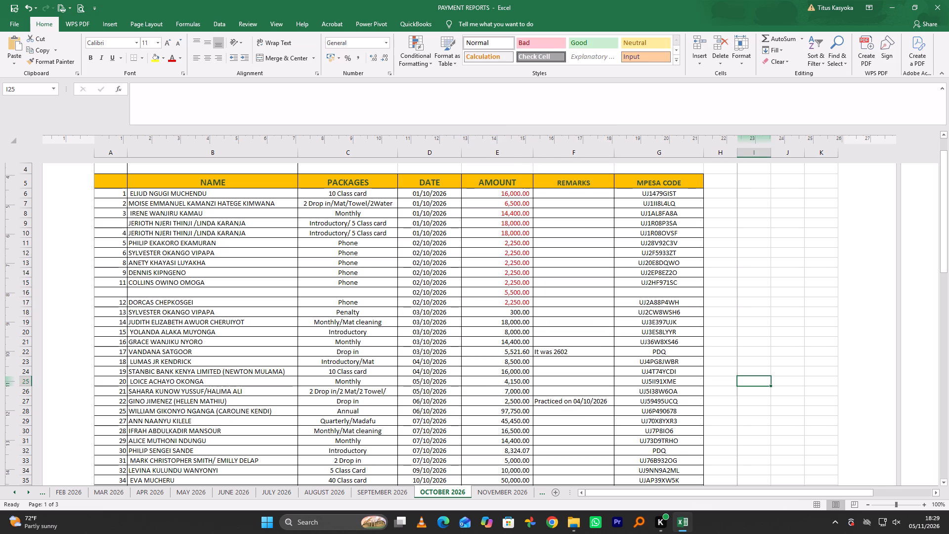
Delete the entire row of the 03/10/2026 Penalty payment, entry number 13 in row 18.
left_click_drag(180, 313, 274, 315)
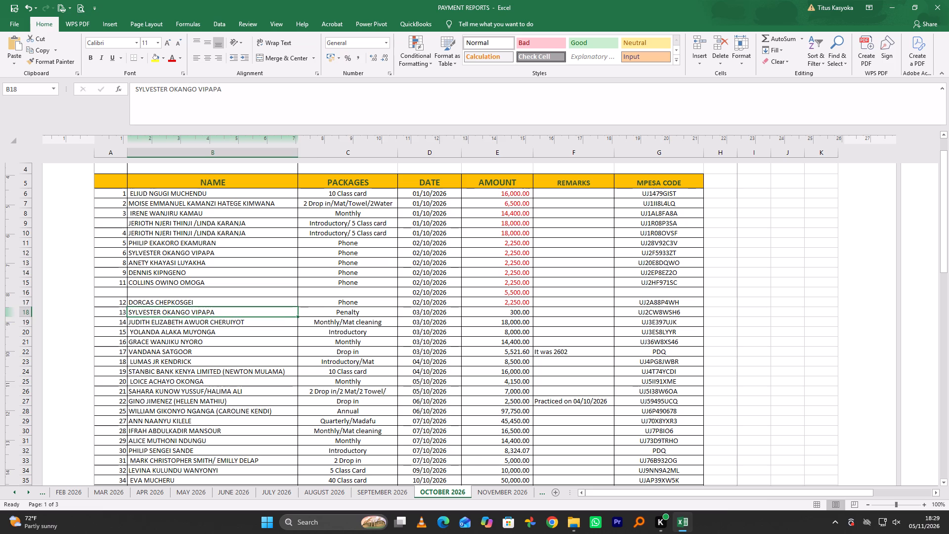
left_click_drag(274, 315, 653, 315)
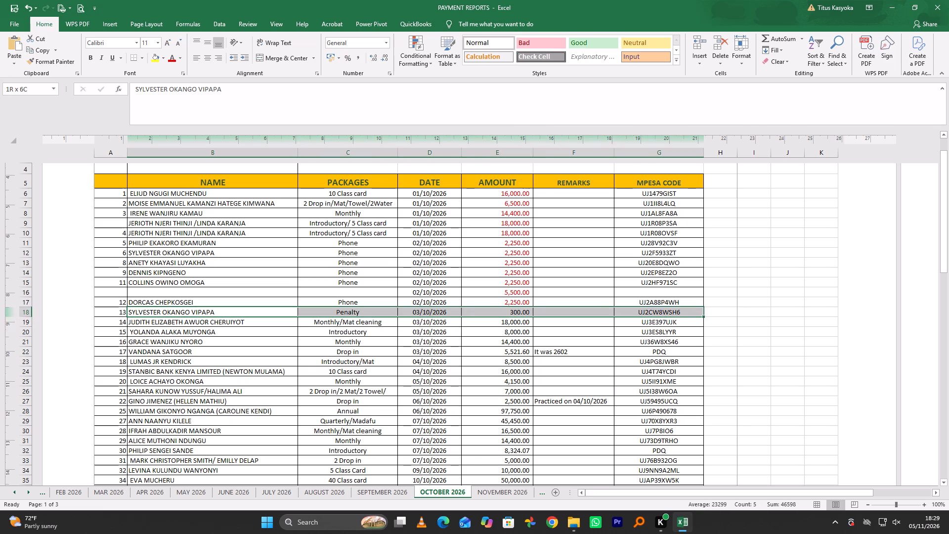
left_click_drag(653, 315, 653, 315)
right_click(613, 313)
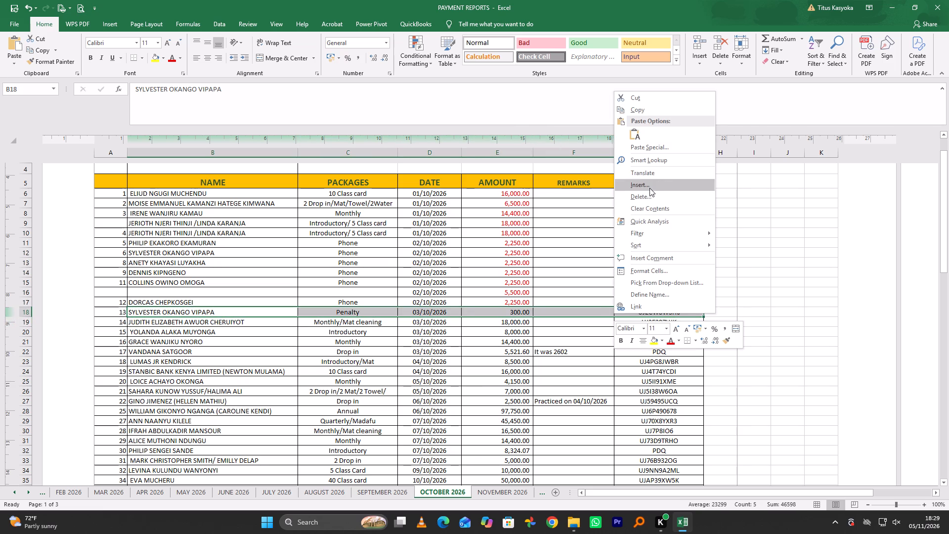
left_click(646, 197)
left_click(642, 198)
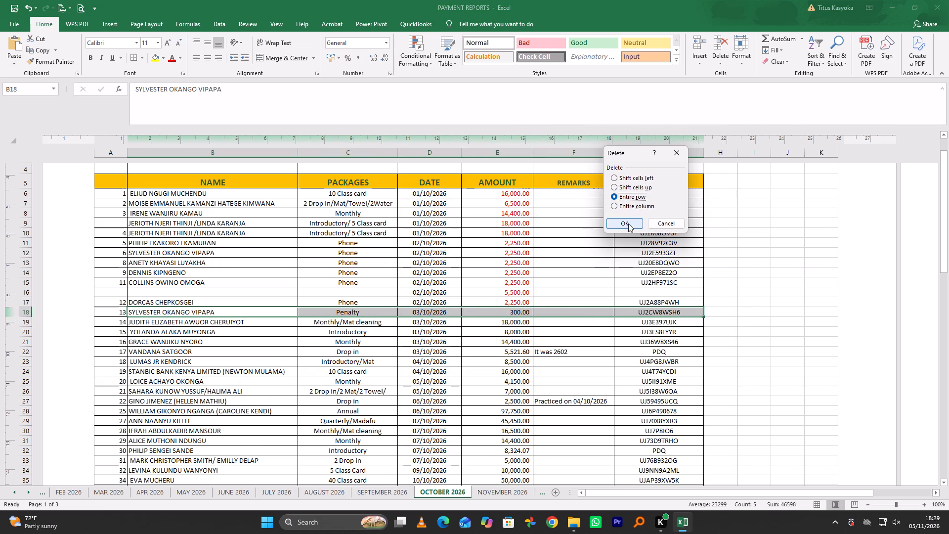
left_click(628, 224)
left_click(783, 264)
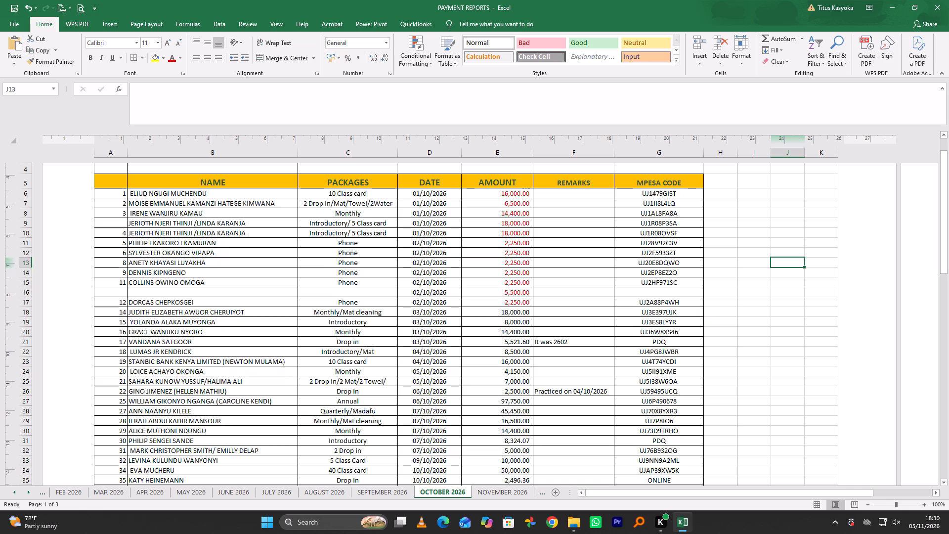
Set the font colour of the first three 03/10/2026 amounts, E18, E19 and E20, to red.
right_click(523, 312)
left_click(590, 339)
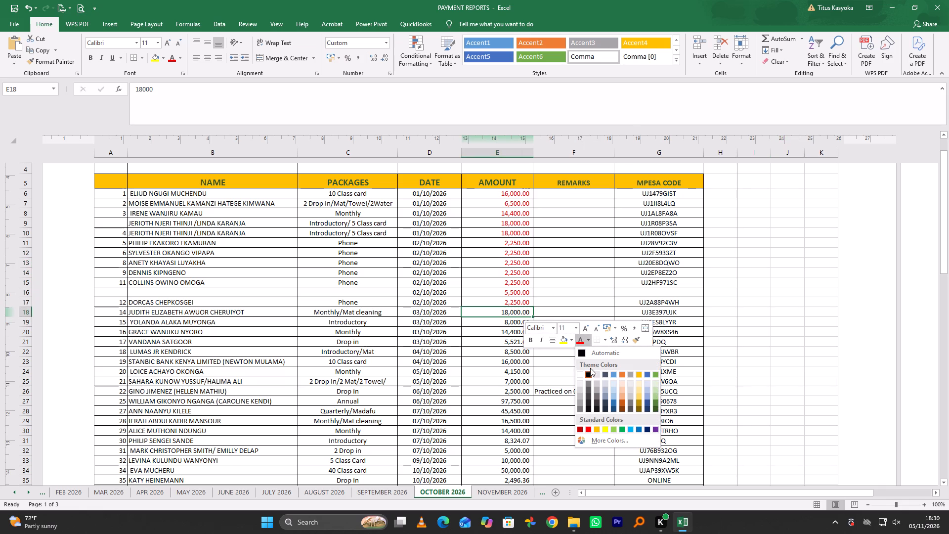
left_click(589, 430)
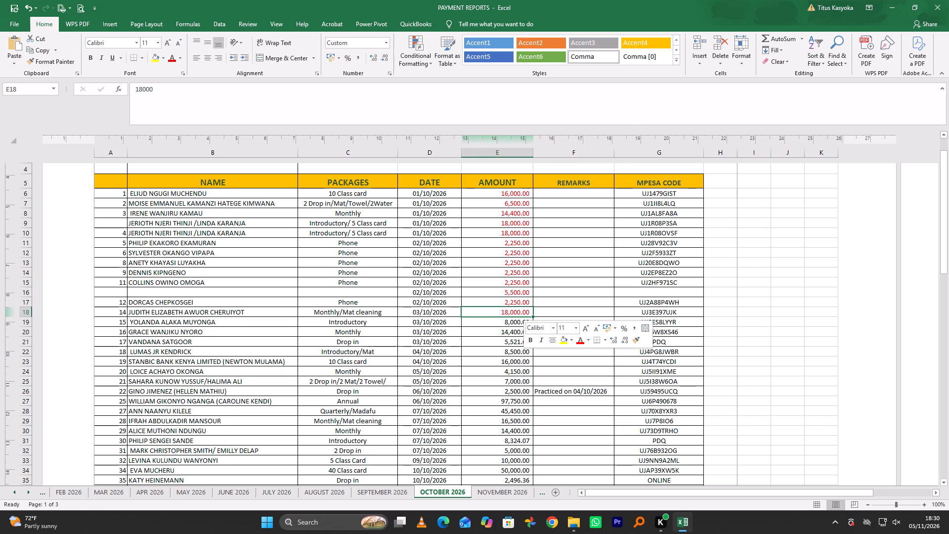
right_click(511, 321)
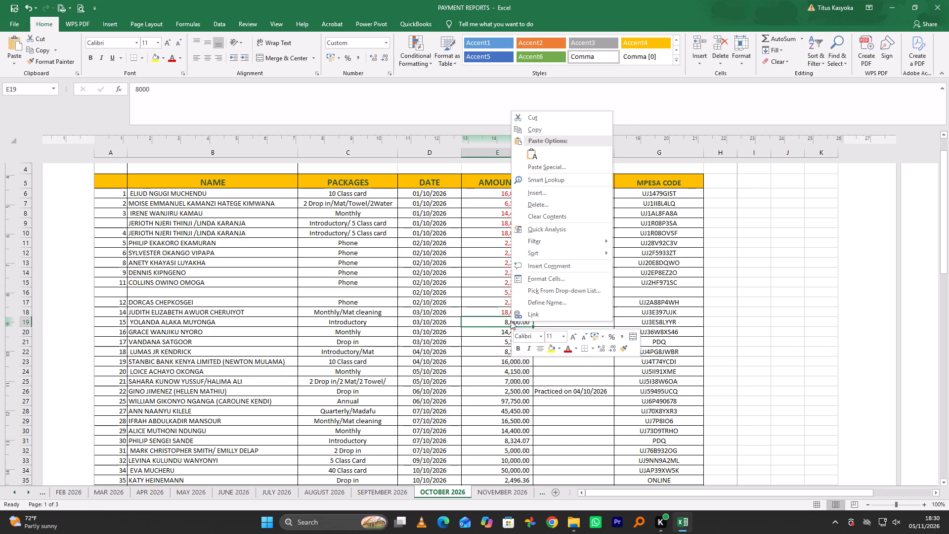
left_click(574, 348)
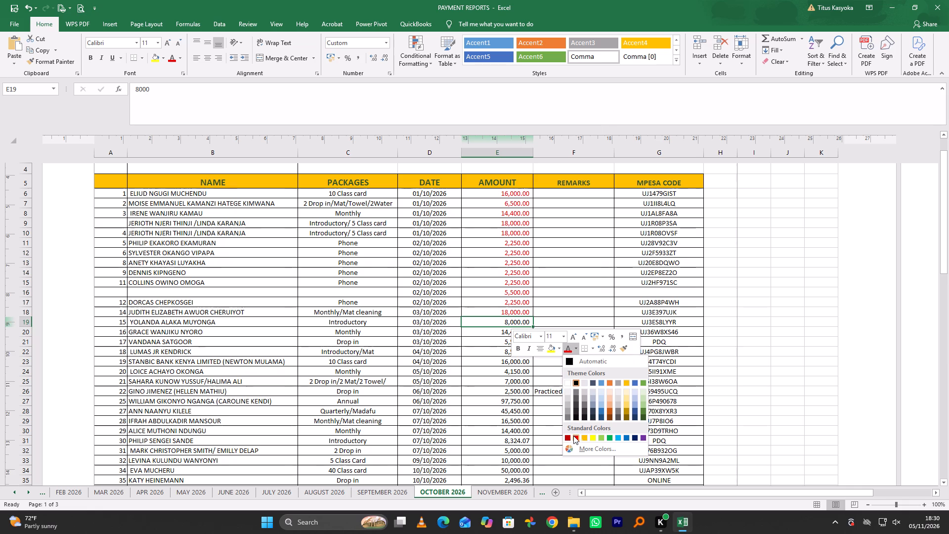
left_click(576, 436)
scroll(595, 371, "down", 3)
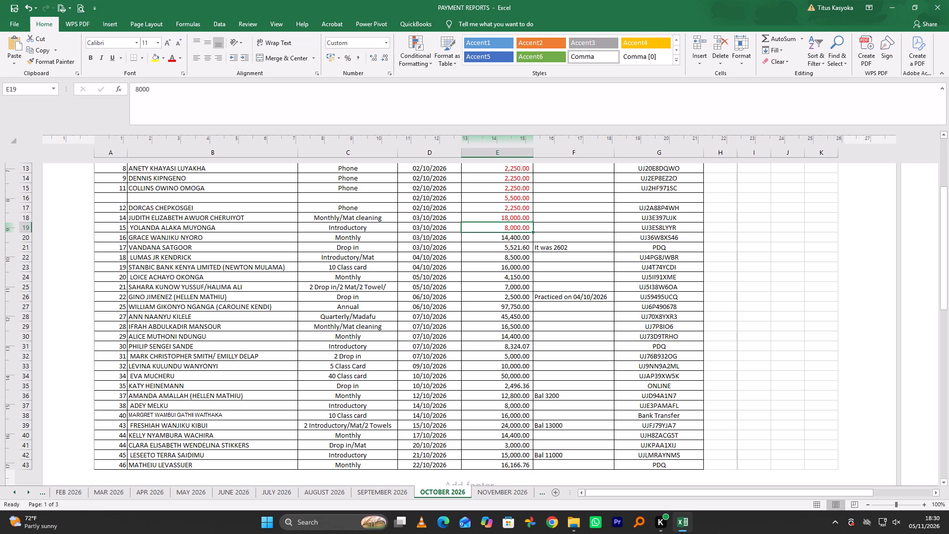
right_click(515, 240)
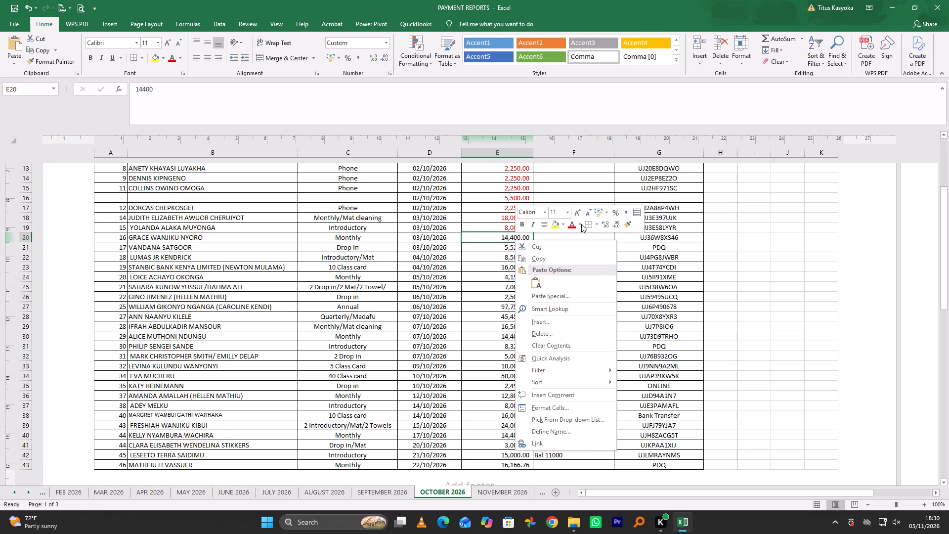
left_click(581, 223)
left_click(581, 315)
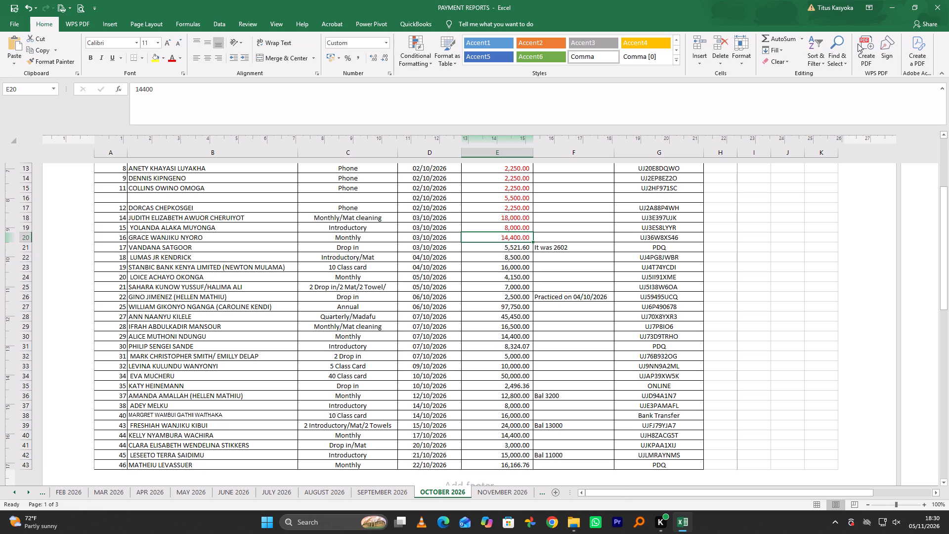
Close the PAYMENT REPORTS workbook and save its changes.
left_click(939, 6)
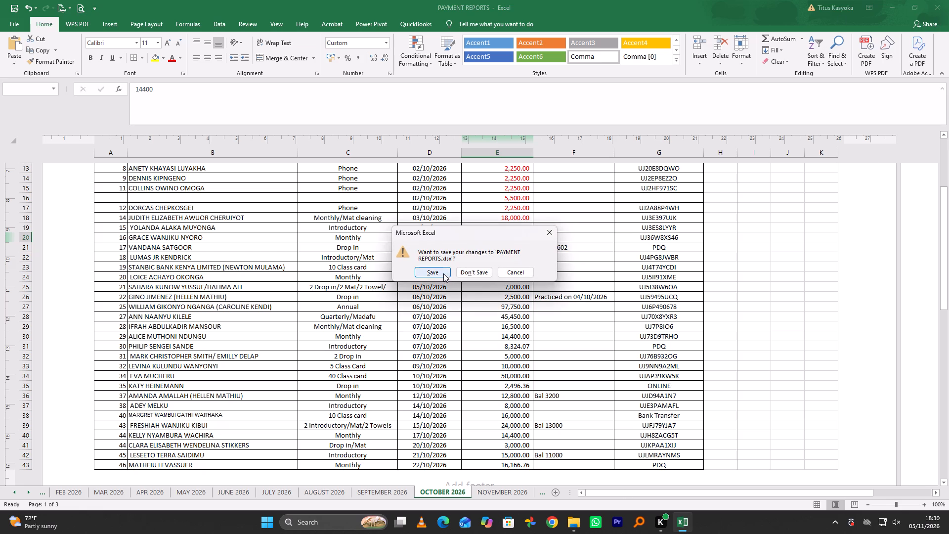
left_click(443, 273)
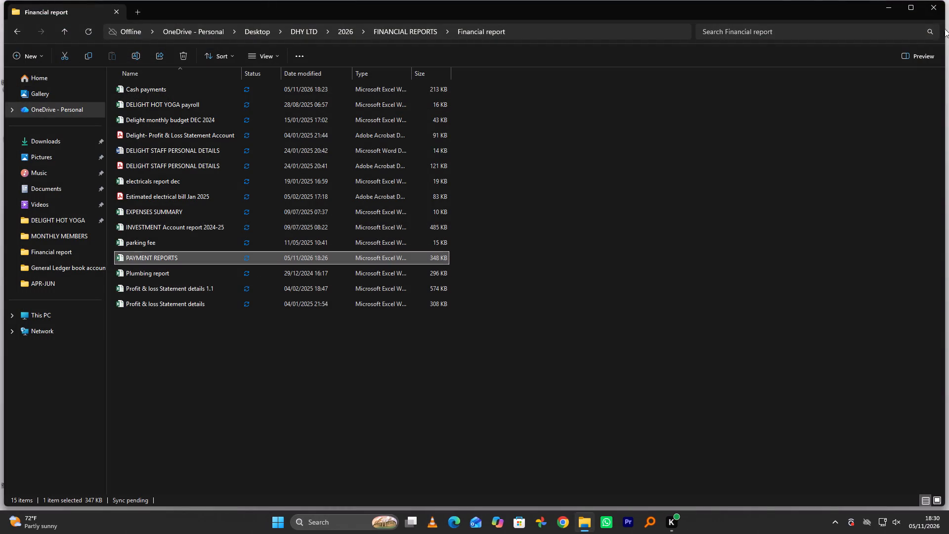